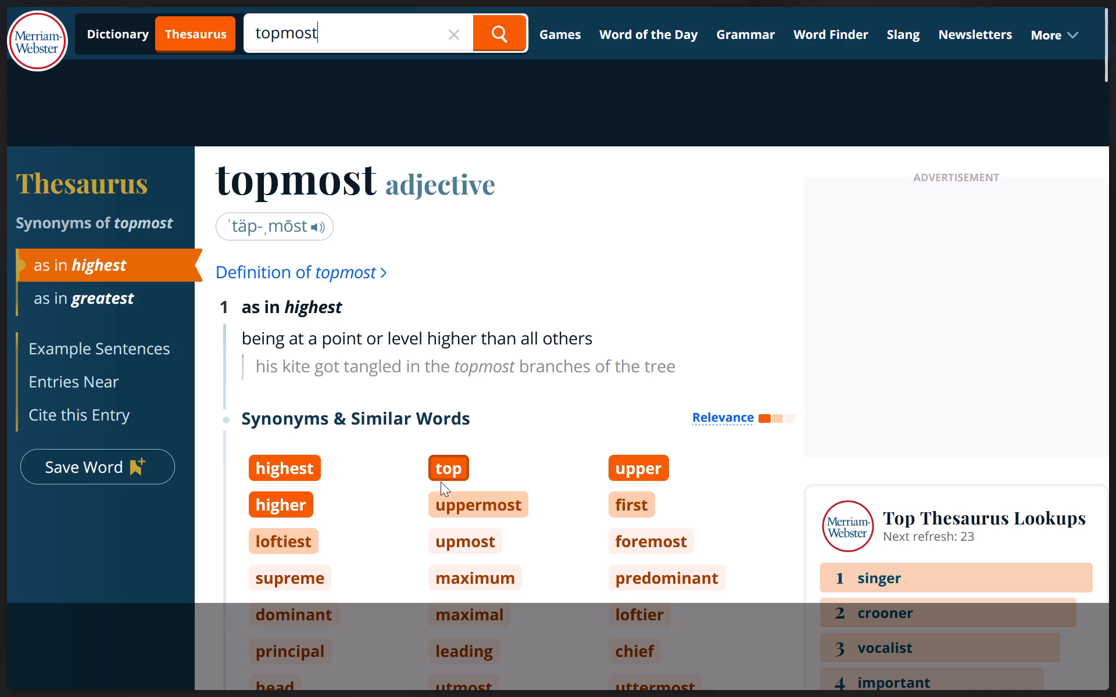
Check the thesaurus synonyms of "topmost" and replace that word with "leading" in the Kubernetes paragraph of the Word paper's introduction.
scroll(447, 477, down, 2)
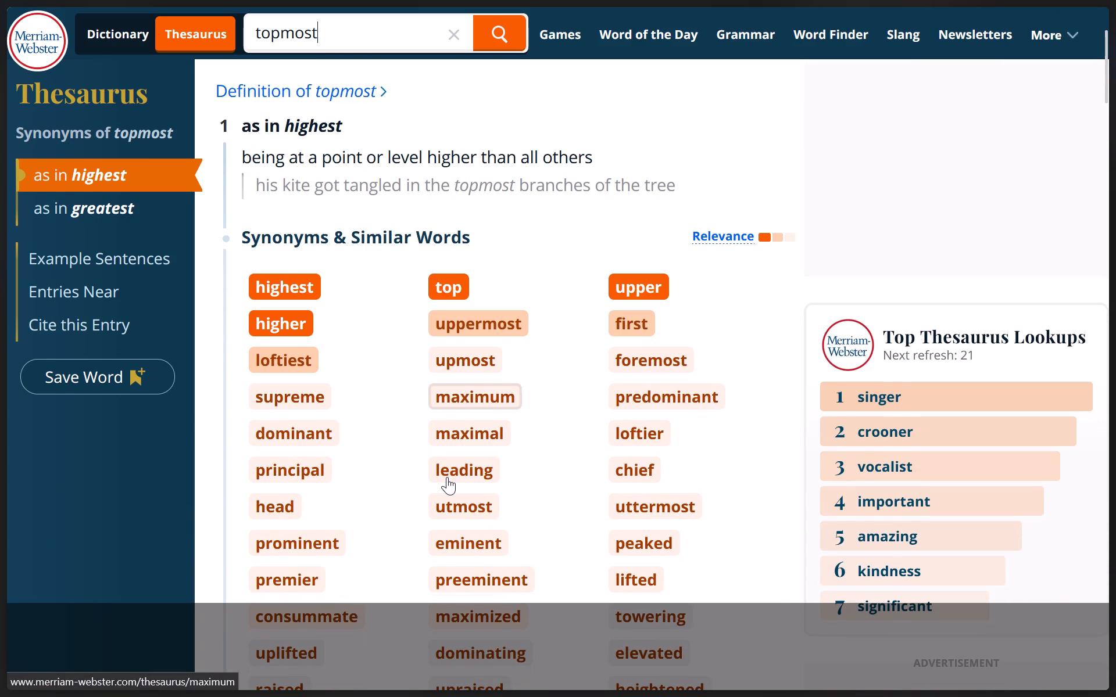
scroll(447, 477, down, 1)
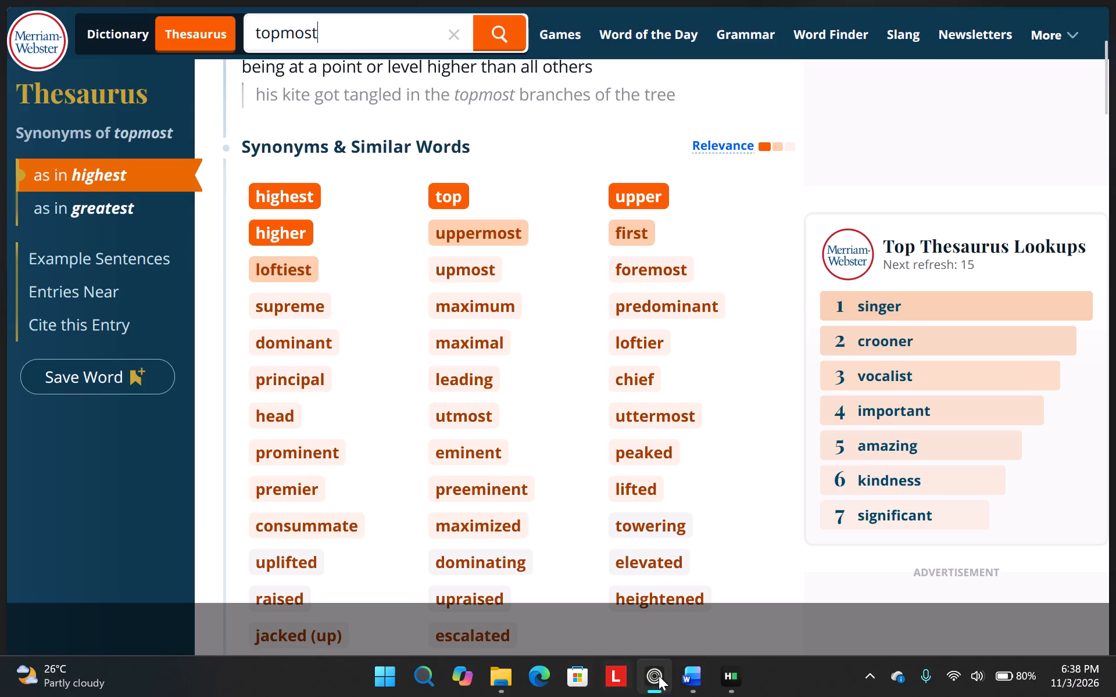
click(688, 677)
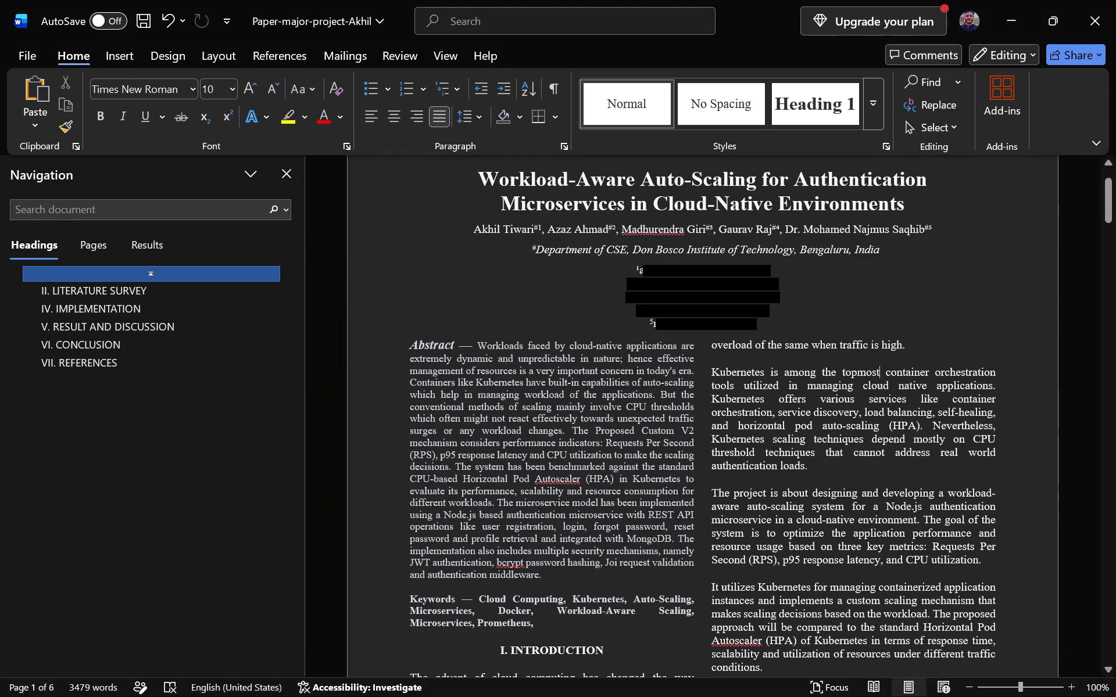
key(BackSpace)
key(BackSpace)
key(BackSpace)
key(BackSpace)
key(BackSpace)
key(BackSpace)
key(BackSpace)
text(leading)
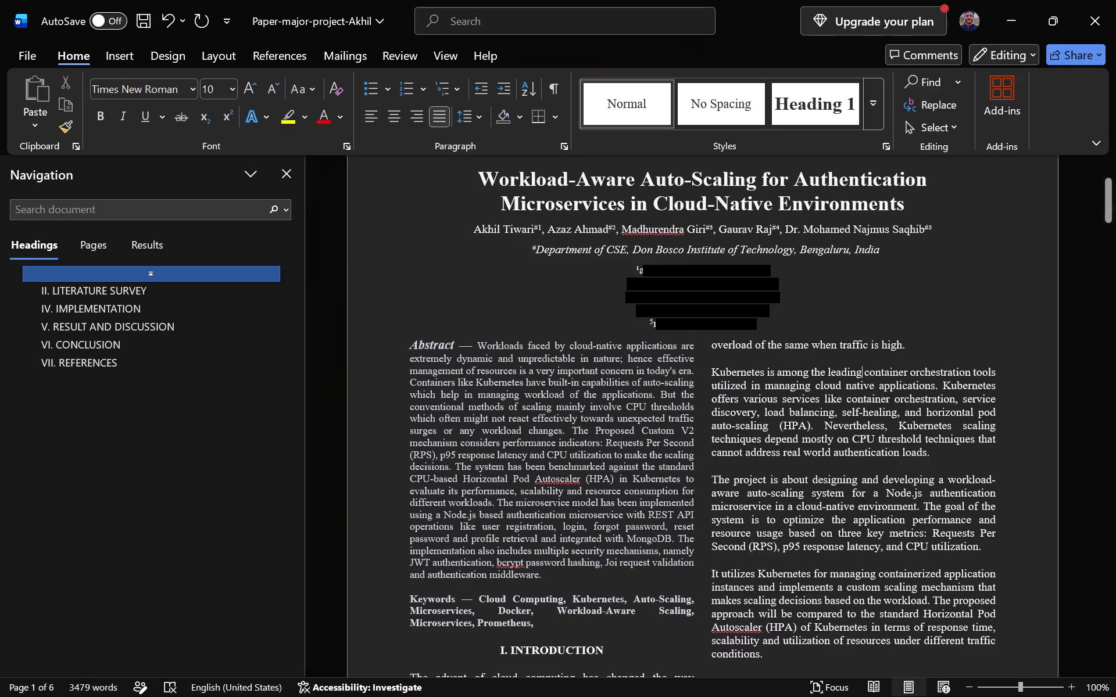
Switch to the HackerRank Setup window.
click(733, 677)
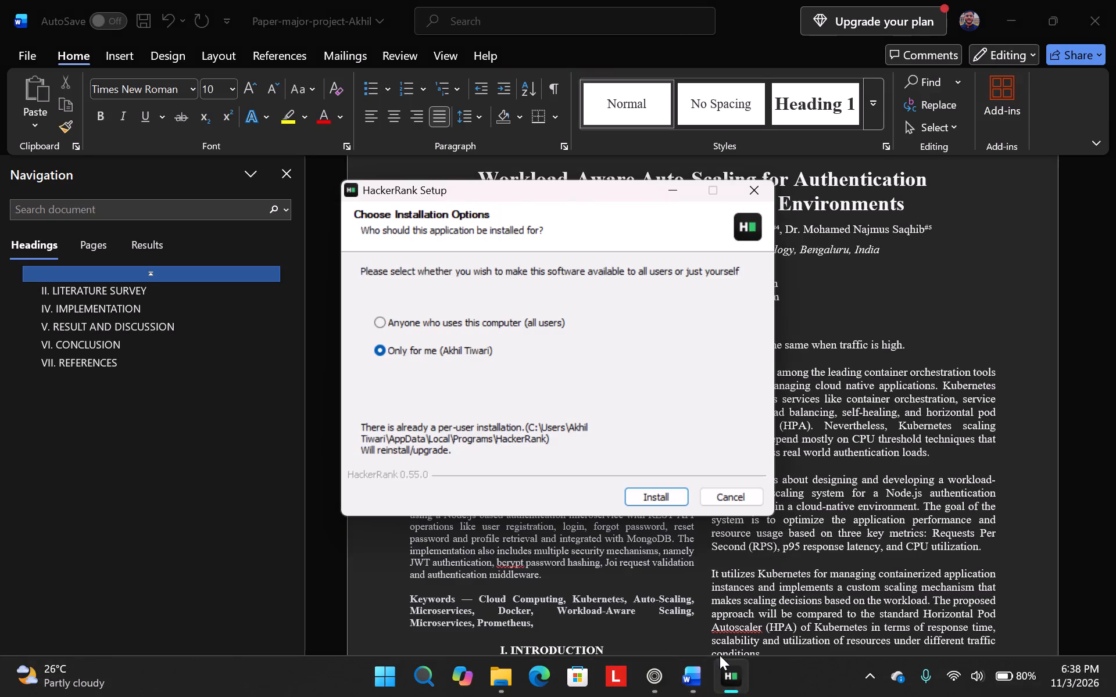
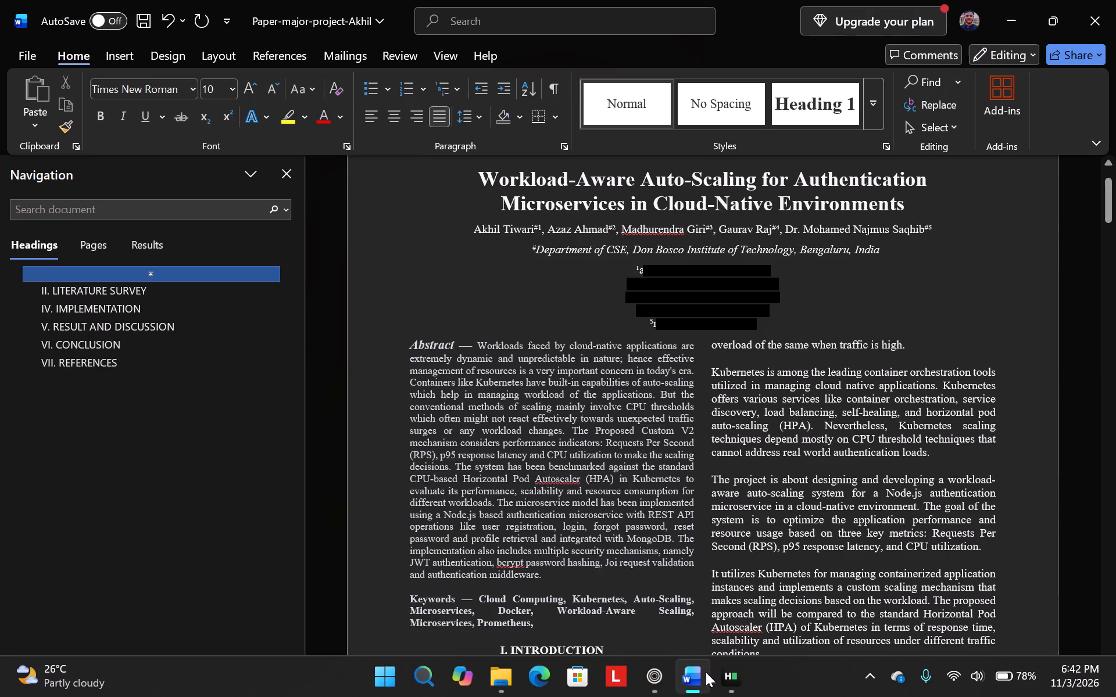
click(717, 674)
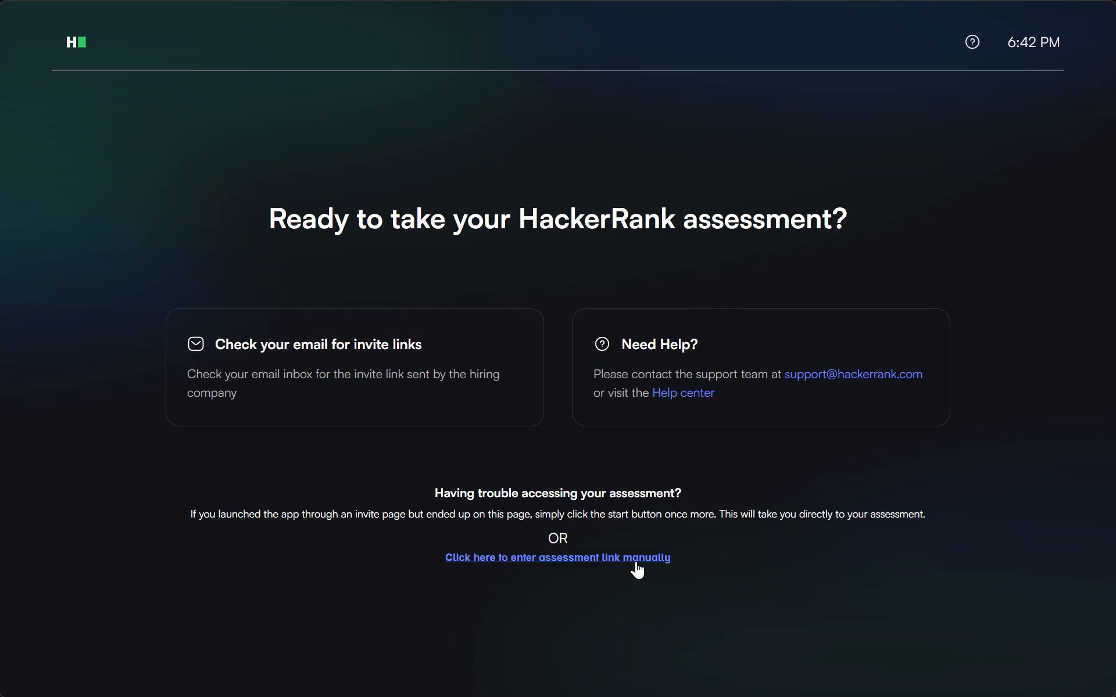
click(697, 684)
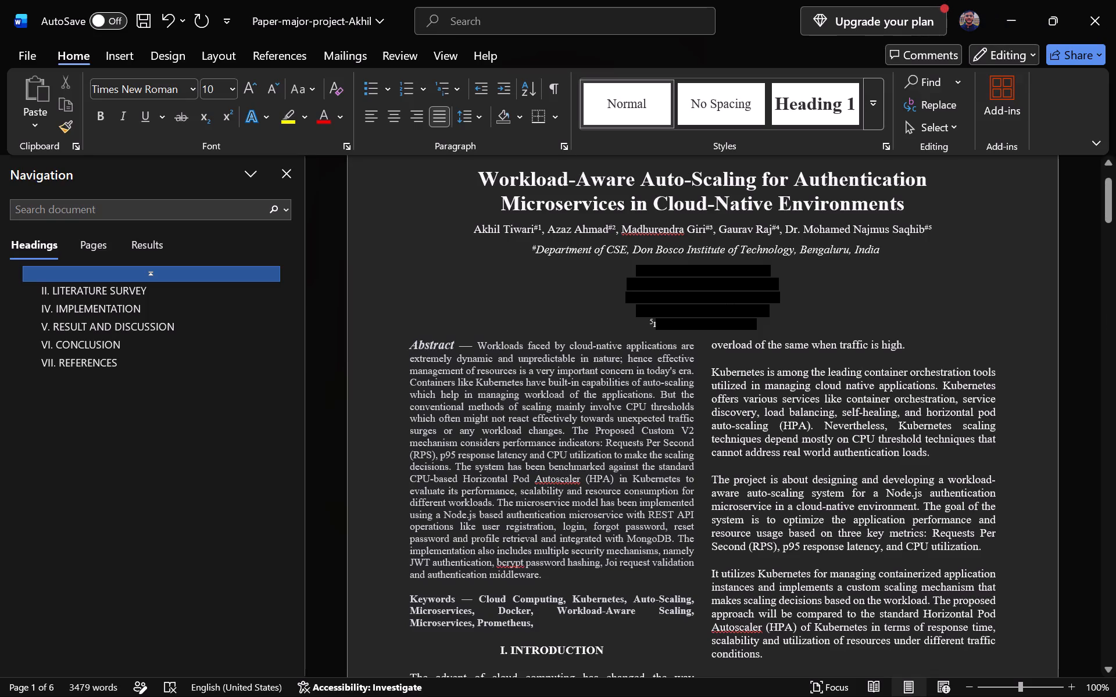
Replace "Nevertheless" with "However" in the Kubernetes paragraph of the introduction.
click(883, 425)
key(BackSpace)
key(BackSpace)
key(BackSpace)
key(BackSpace)
key(BackSpace)
key(BackSpace)
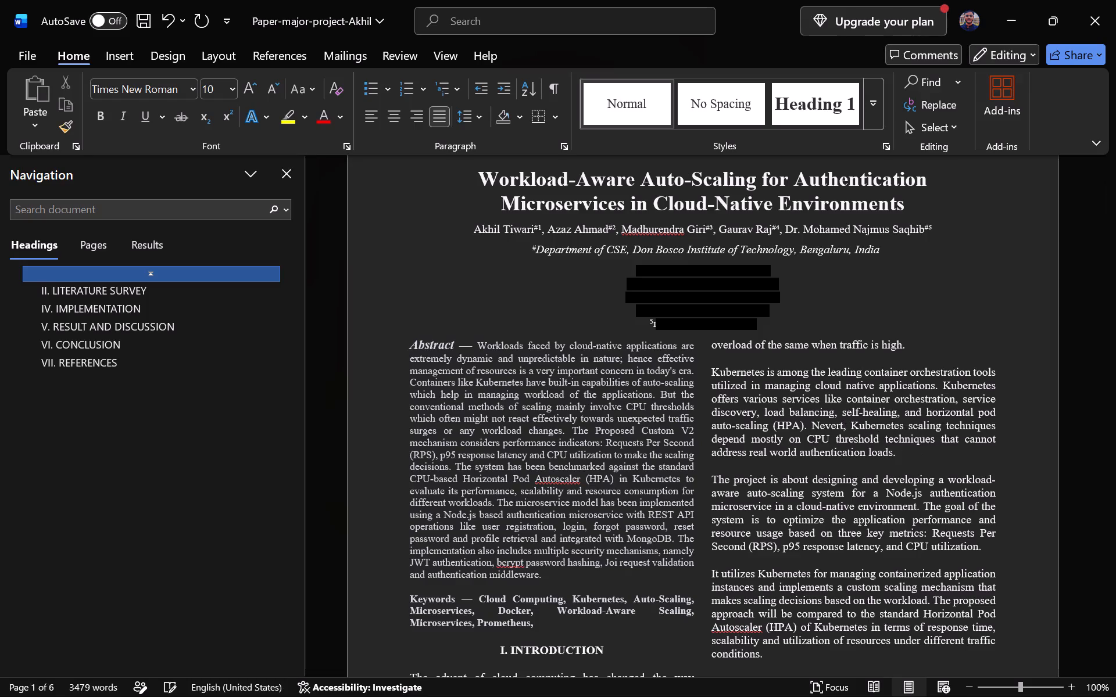
key(BackSpace)
key(BackSpace)
key(BackSpace)
key(BackSpace)
key(BackSpace)
key(BackSpace)
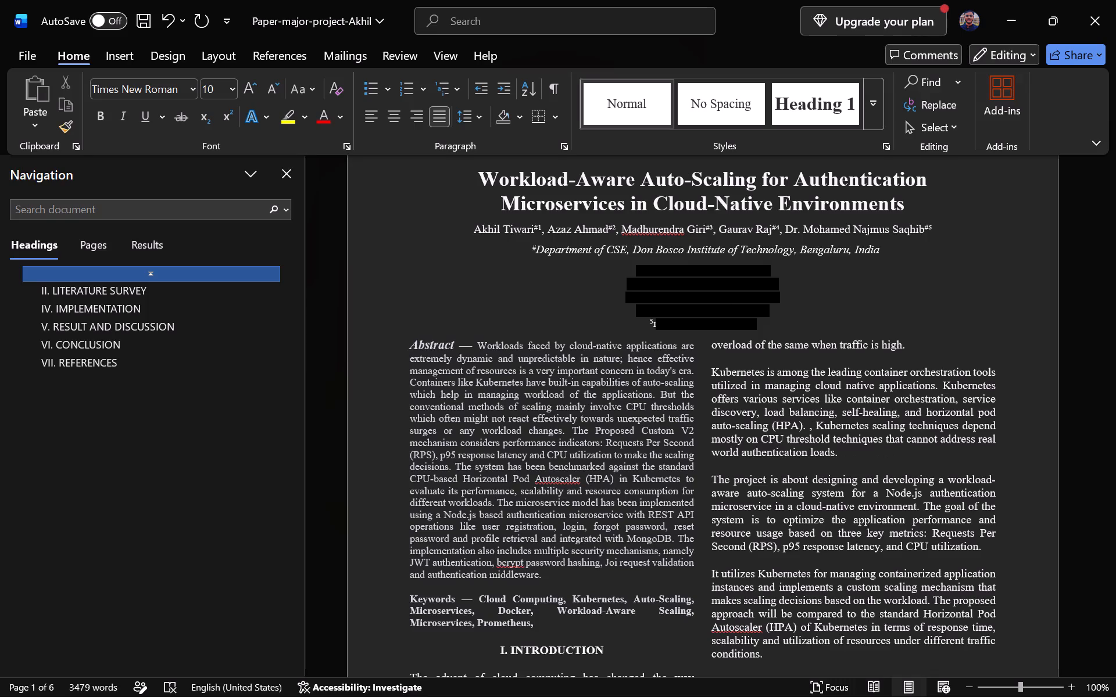
text(However)
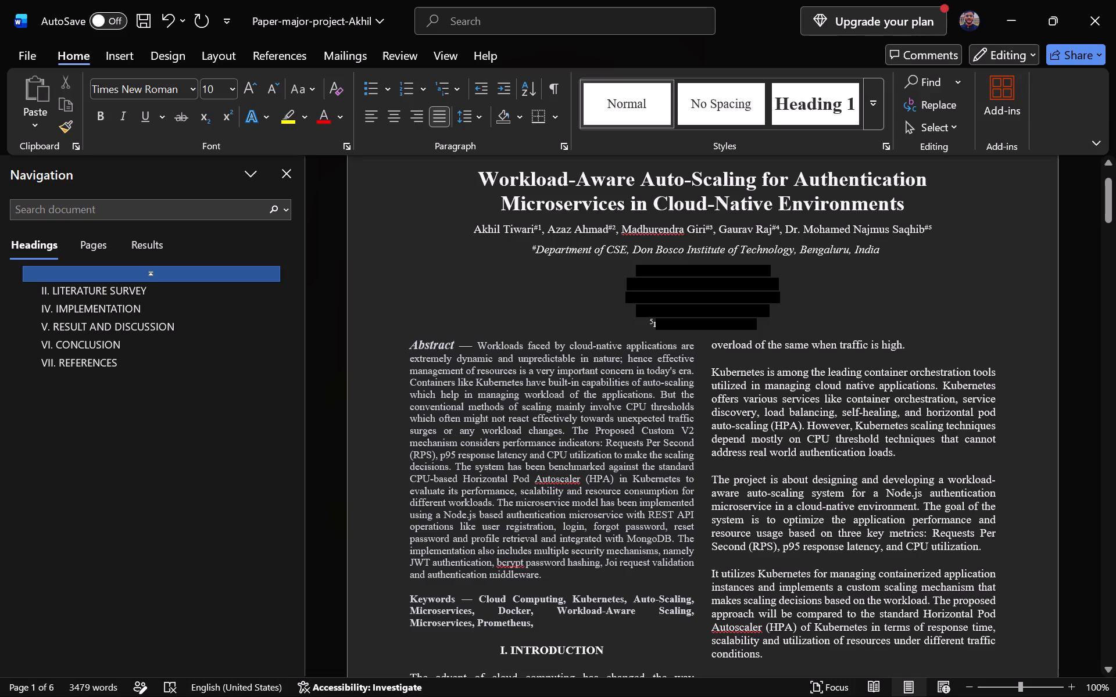
Replace "The project is about designing and developing a" at the start of the next paragraph with "To overcome this drawback an".
drag(712, 477, 913, 484)
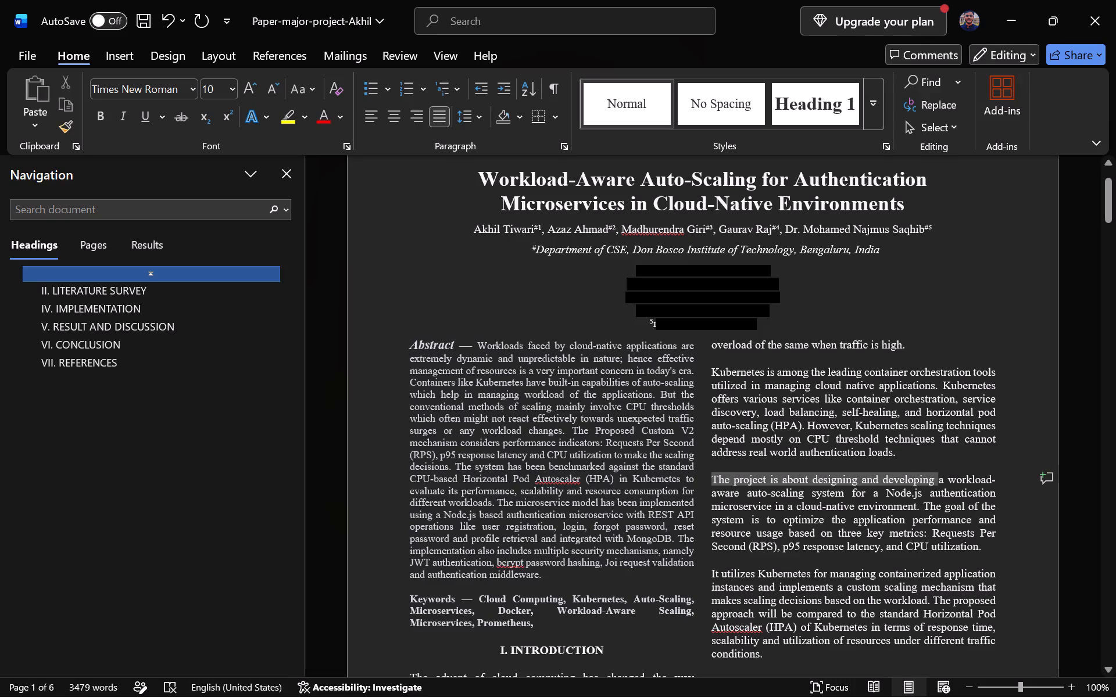
drag(913, 484, 944, 480)
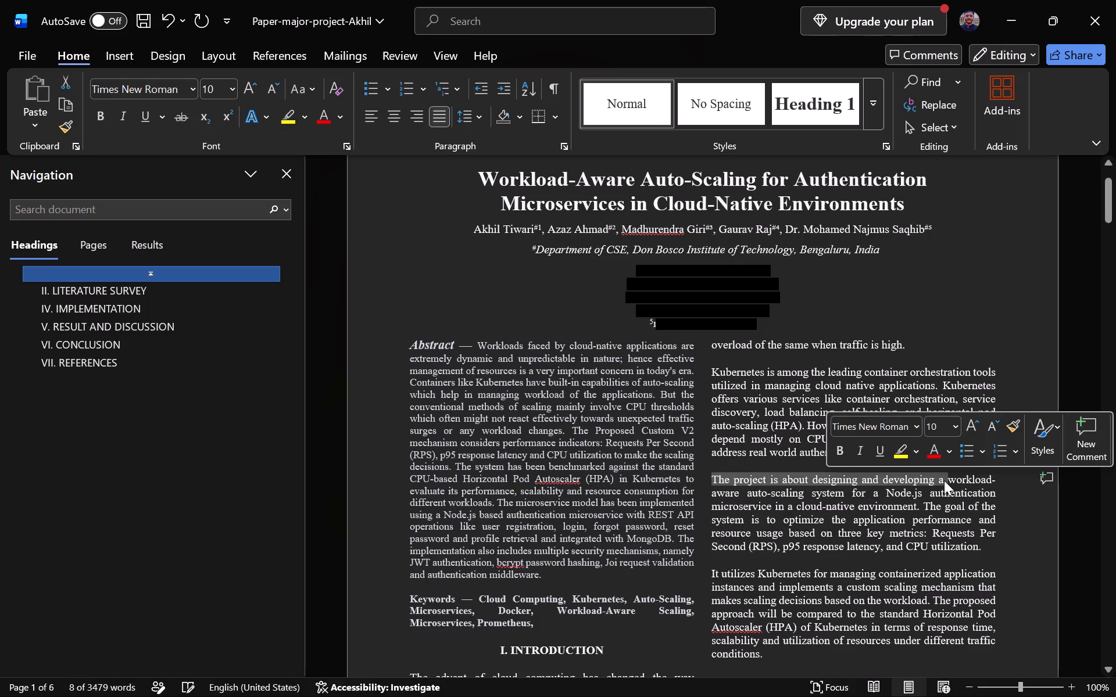
key(BackSpace)
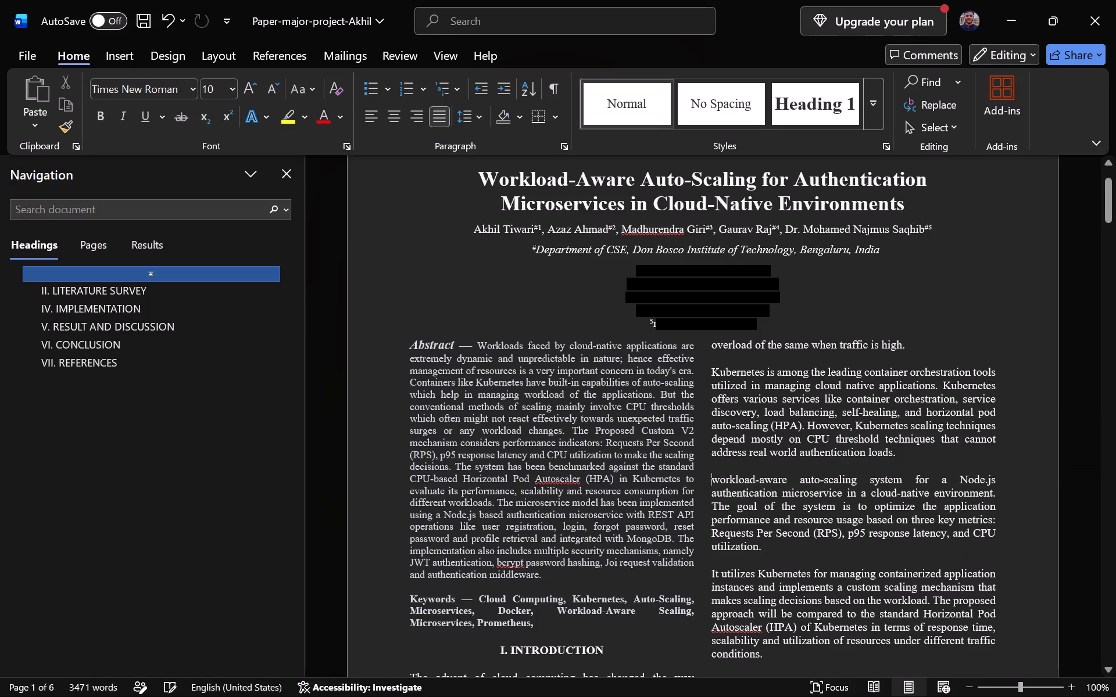
key(ctrl+t)
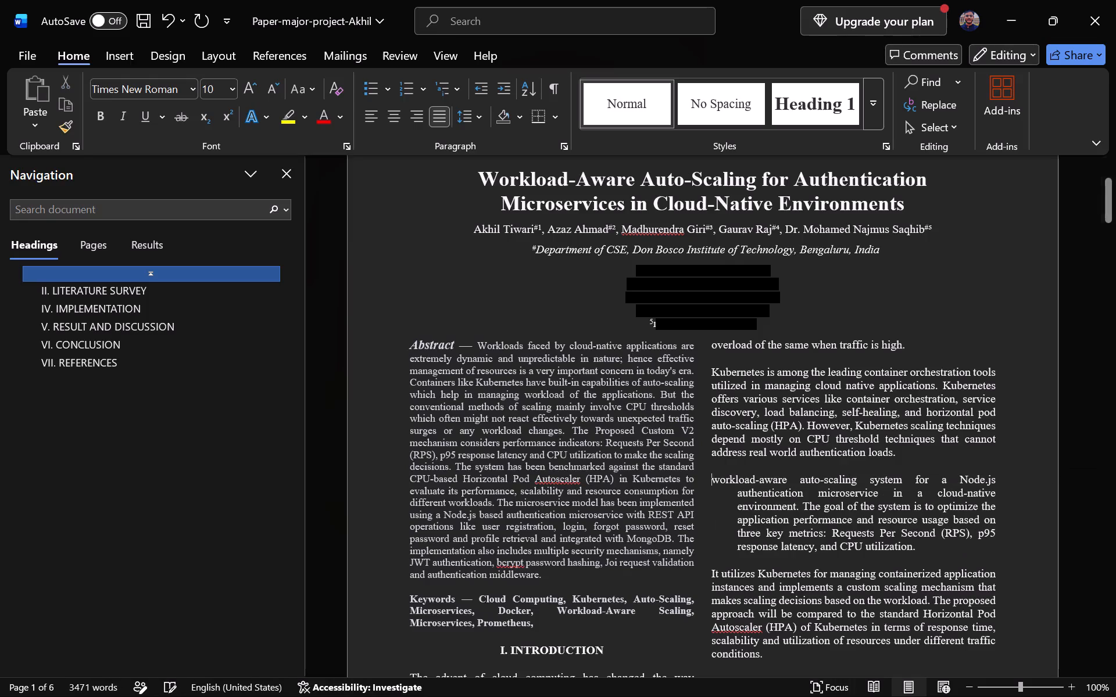
key(ctrl+z)
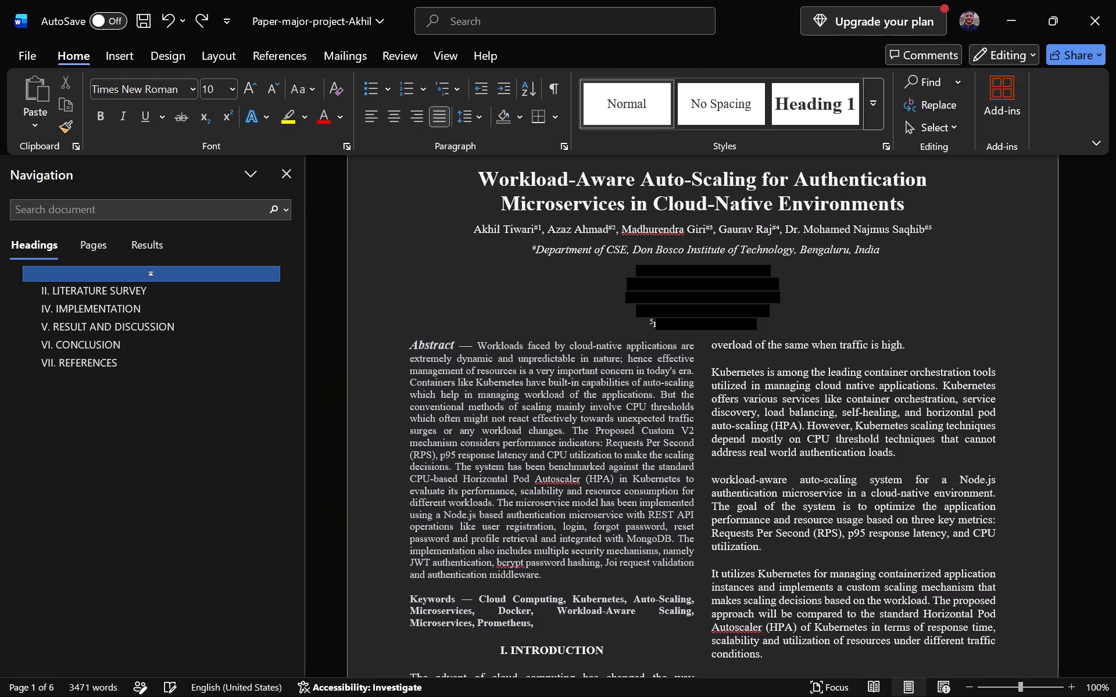
key(shift+t)
text(o overcome this drawback an)
key(space)
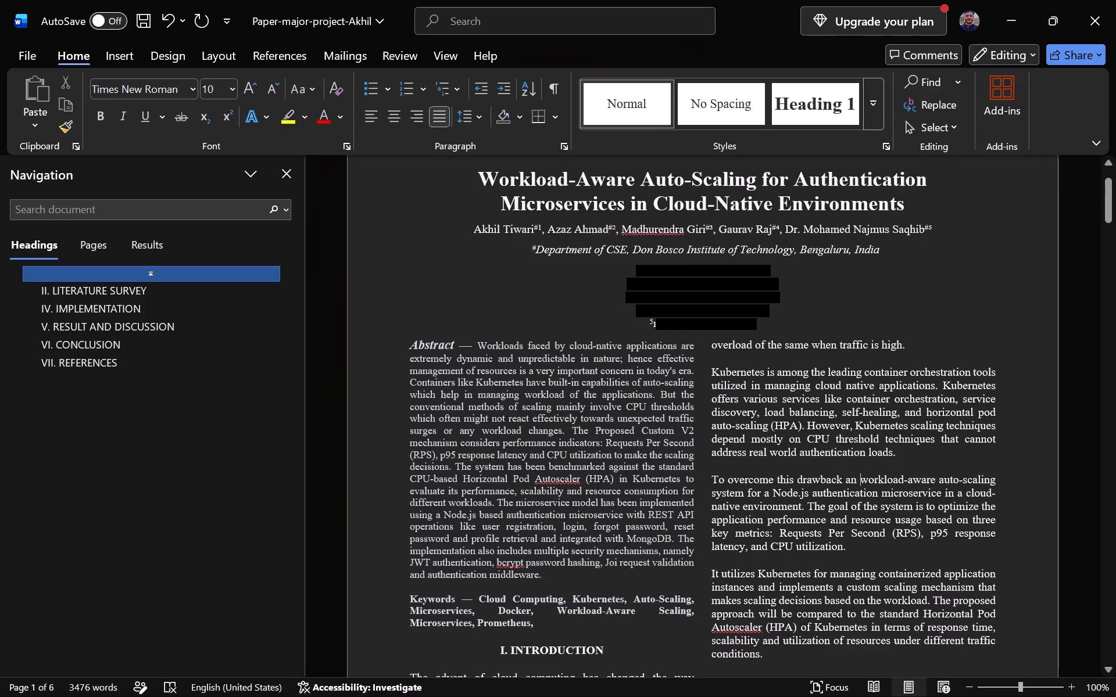
Add "is developed" after "cloud-native environment" to complete the first sentence of that paragraph.
click(801, 508)
key(space)
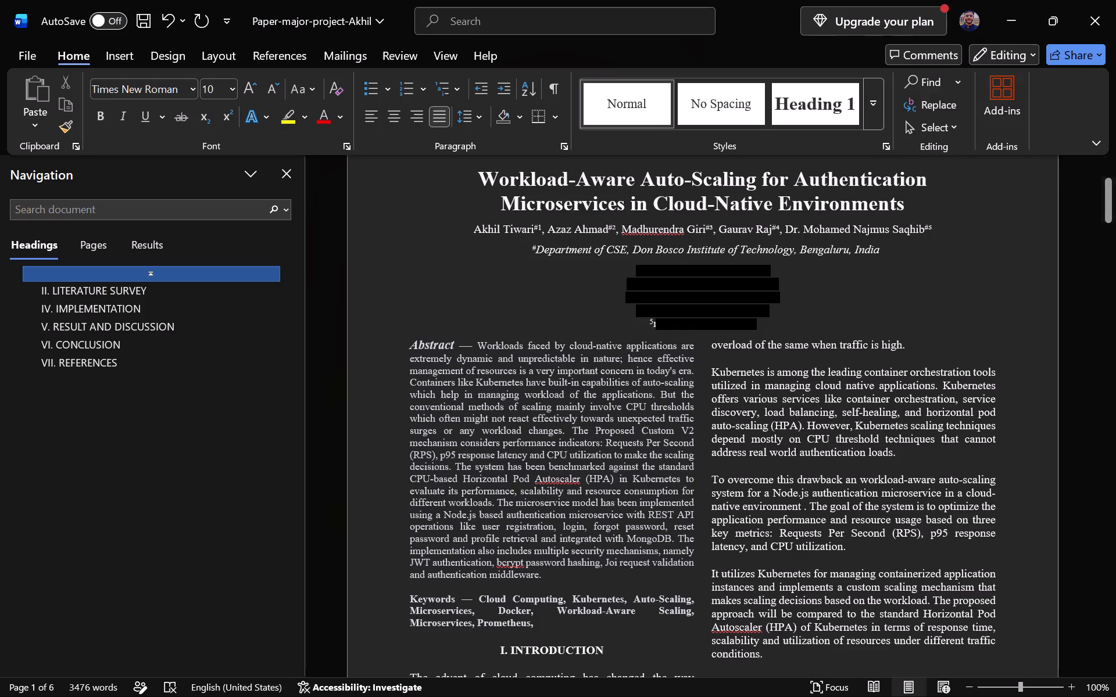
text(is Developef)
key(BackSpace)
key(BackSpace)
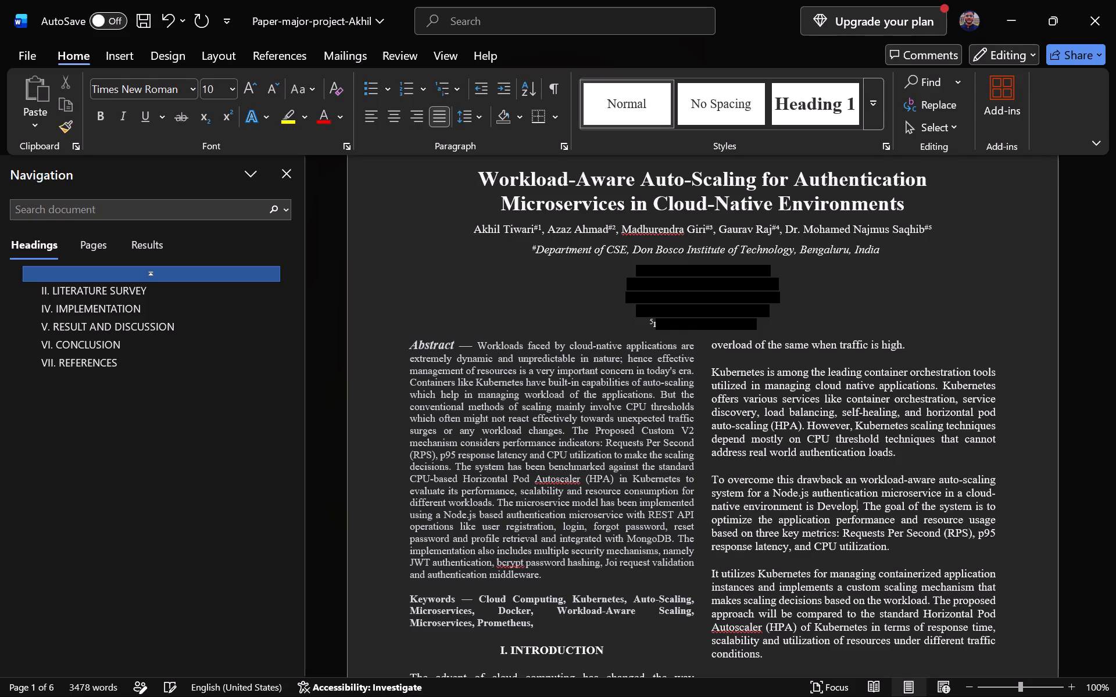
key(BackSpace)
key(BackSpace)
key(BackSpace)
key(BackSpace)
key(BackSpace)
key(BackSpace)
key(BackSpace)
text(developed)
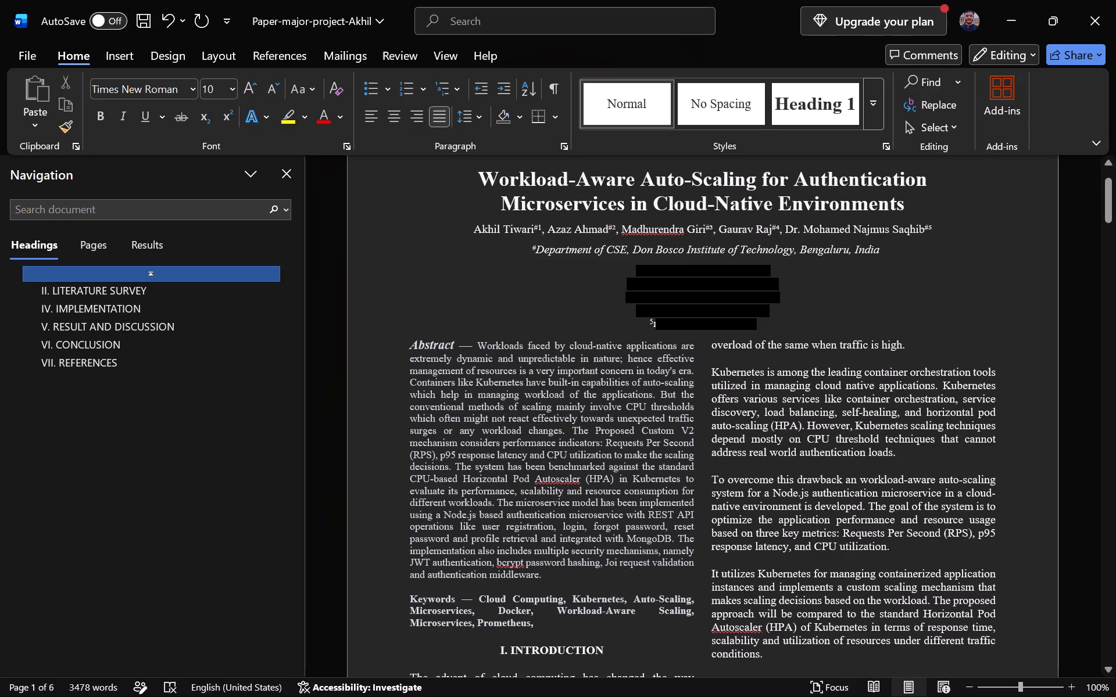
Reword "The goal of the system is to optimize" as "The system optimizes" in the second sentence.
drag(888, 508, 933, 509)
key(BackSpace)
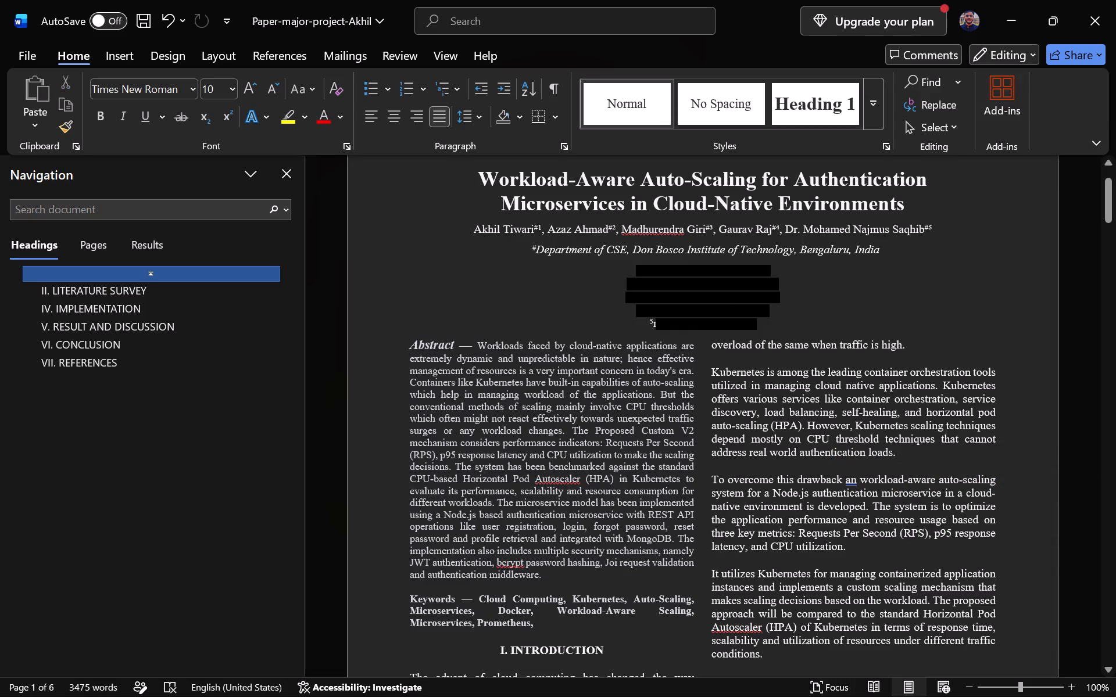
drag(953, 507, 939, 502)
drag(939, 502, 929, 502)
key(BackSpace)
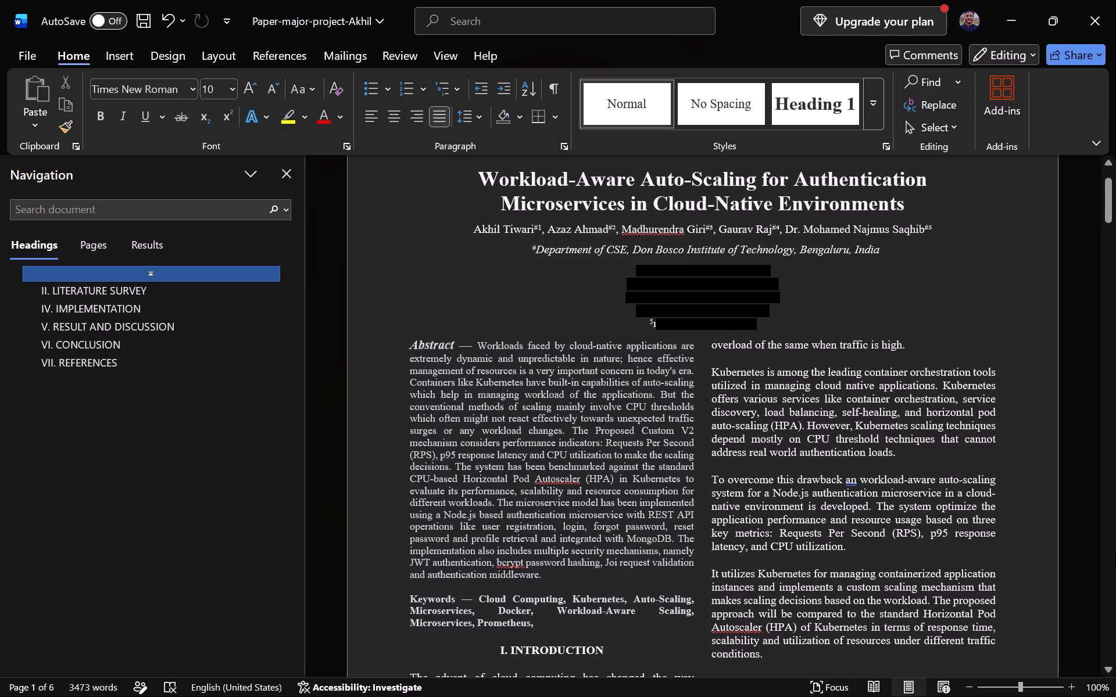
key(Right)
key(Right)
key(Right)
key(Right)
key(Right)
key(Right)
key(Right)
key(Right)
key(s)
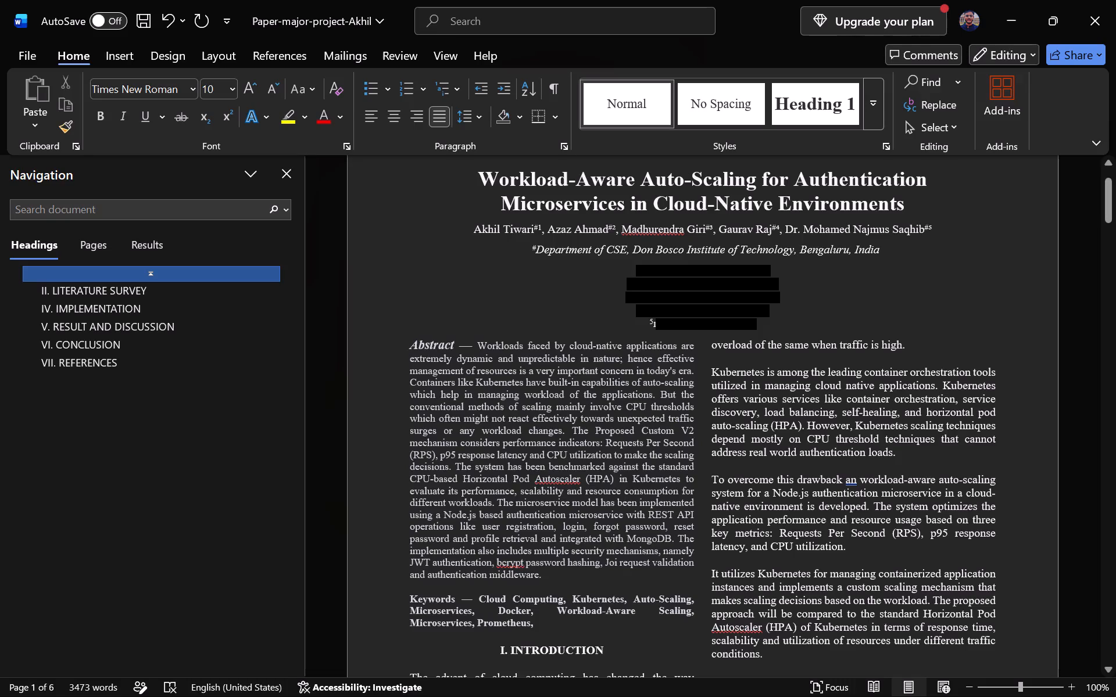
Replace "three" with "the" before "key metrics" in the same sentence.
click(968, 514)
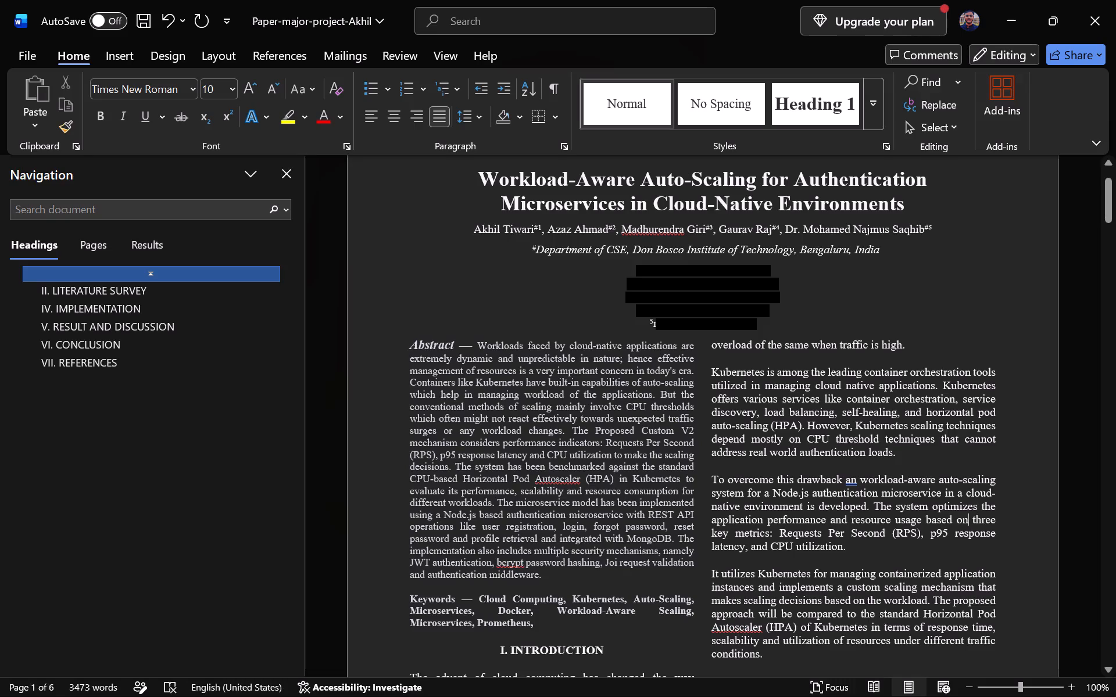
click(995, 519)
key(BackSpace)
key(BackSpace)
key(BackSpace)
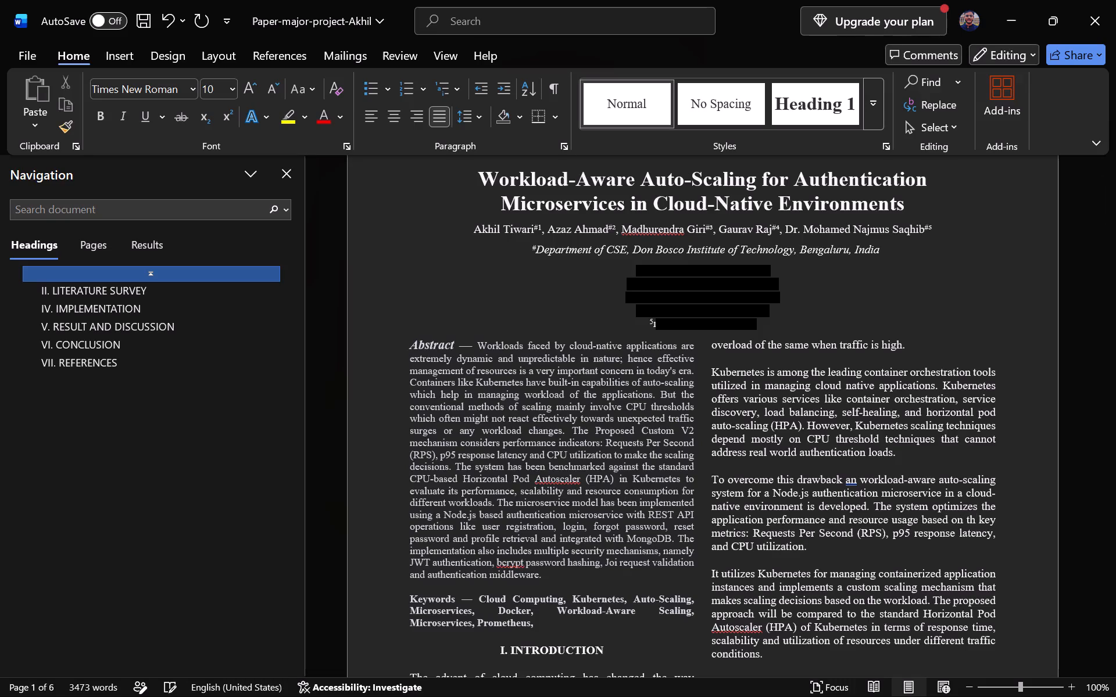
key(w)
key(BackSpace)
key(e)
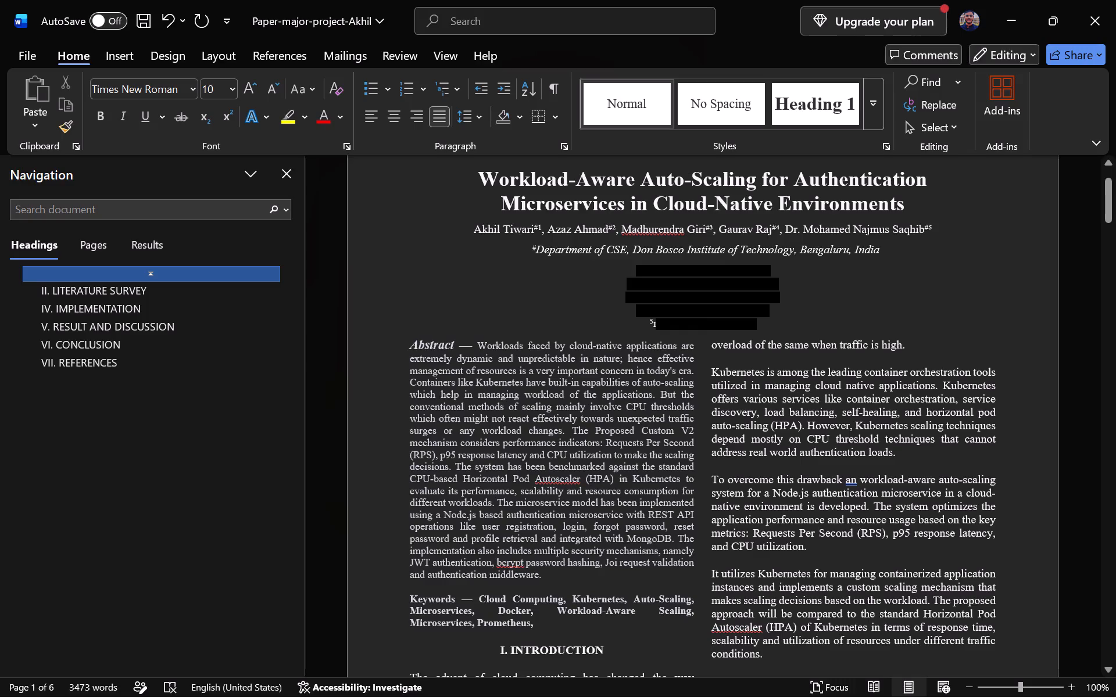
Replace the colon after "key metrics" with "such as" before "Requests Per Second (RPS)".
click(747, 532)
key(BackSpace)
key(space)
text(such as)
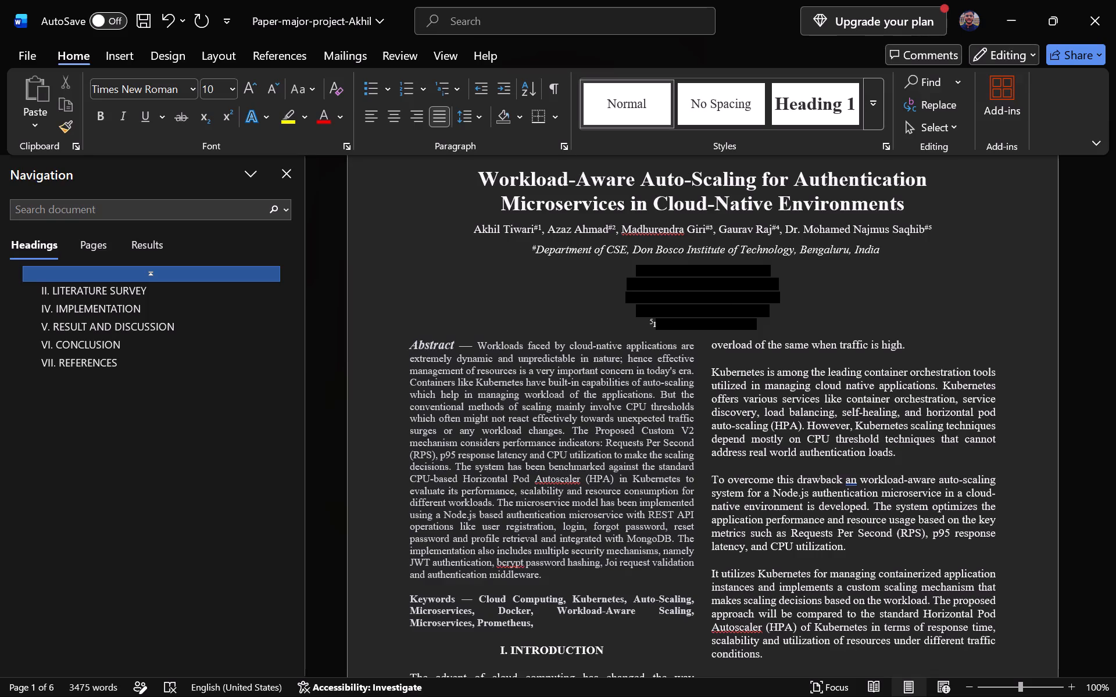
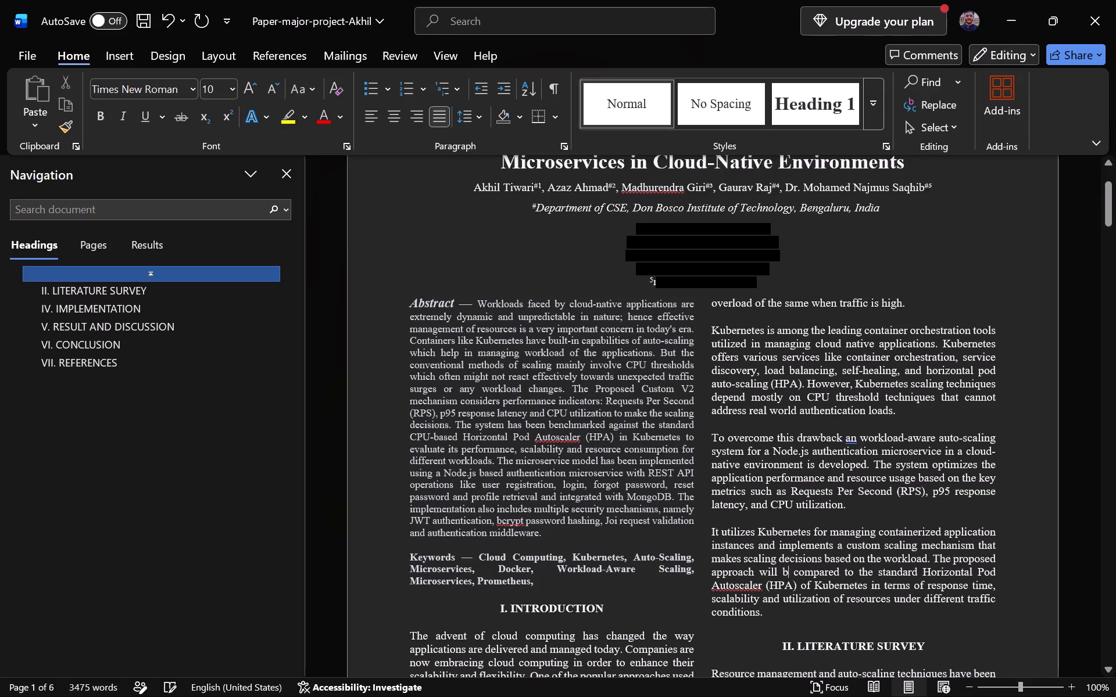
Replace "will be" with "is" after "The proposed approach" in the introduction's last paragraph, with single spaces around it.
key(BackSpace)
key(BackSpace)
key(BackSpace)
key(BackSpace)
key(BackSpace)
key(BackSpace)
text(is)
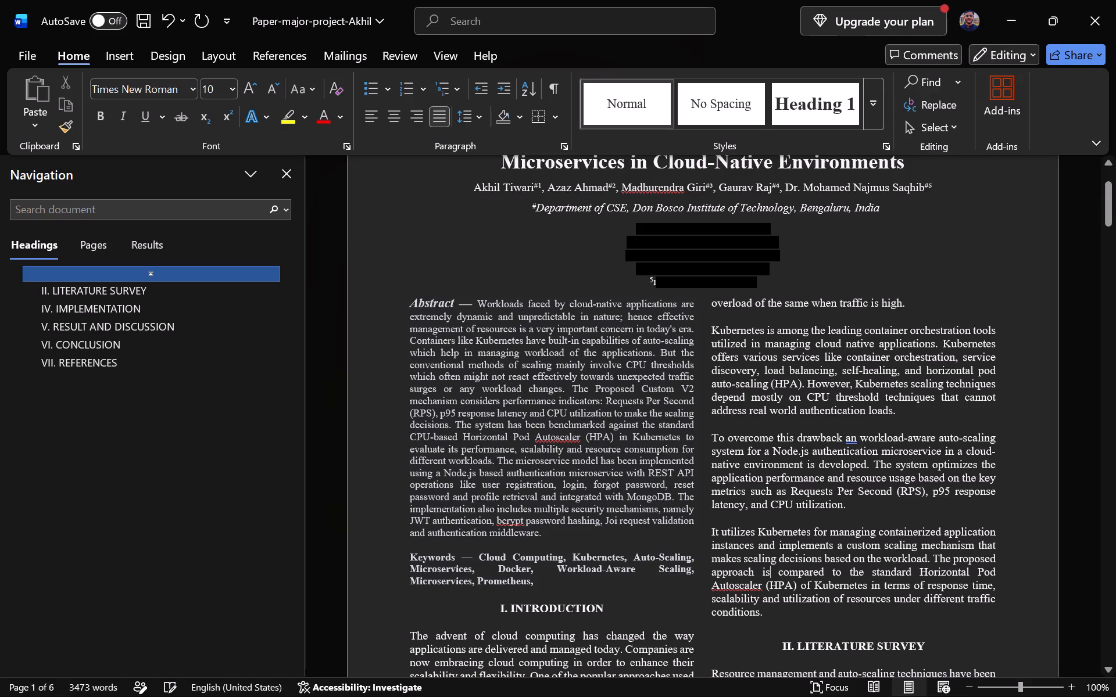
key(Right)
key(BackSpace)
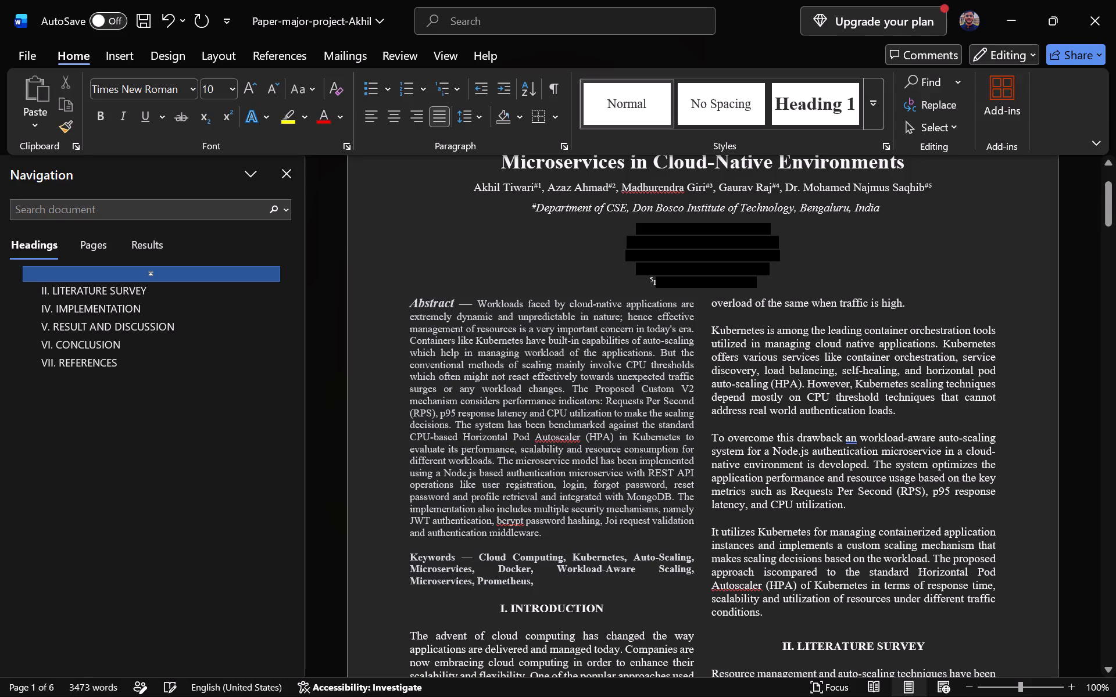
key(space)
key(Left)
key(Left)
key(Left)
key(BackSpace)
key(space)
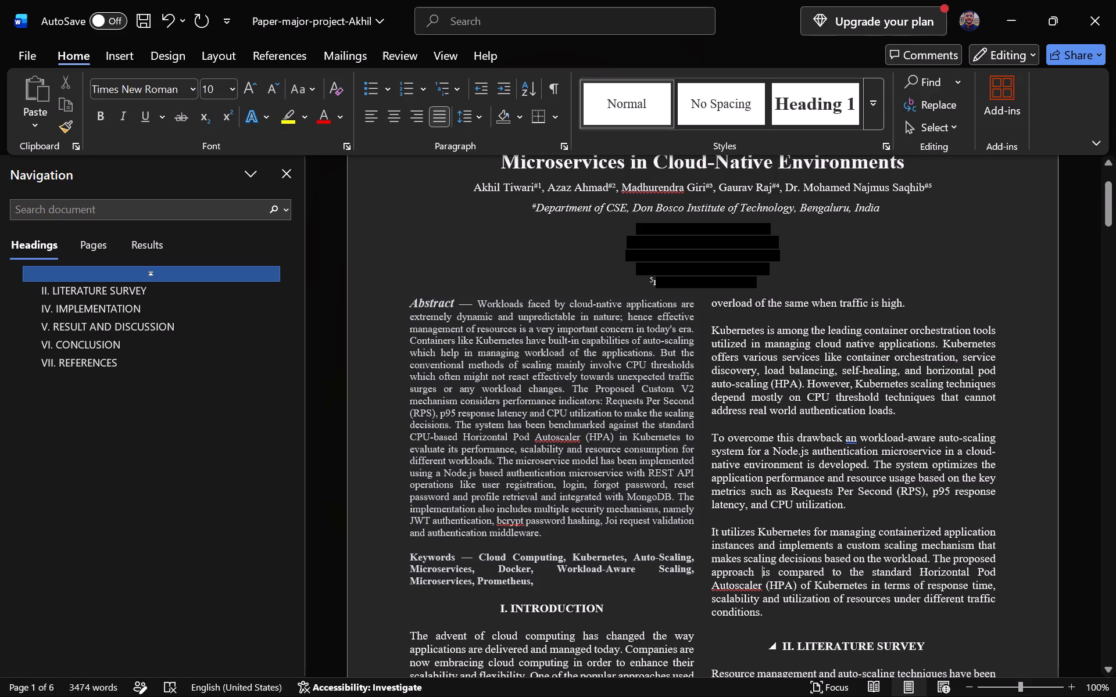
Replace "to" with "with" after "is compared" in the introduction's last paragraph, followed by a single space.
click(859, 577)
key(Left)
key(Left)
key(Left)
key(Right)
key(BackSpace)
key(BackSpace)
key(BackSpace)
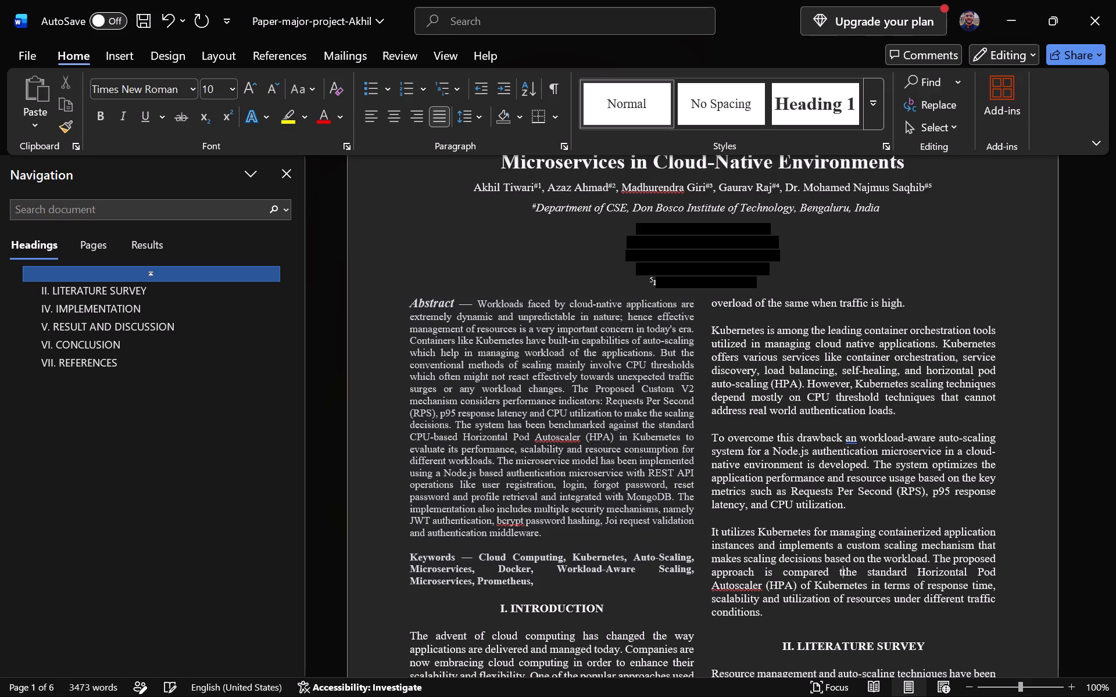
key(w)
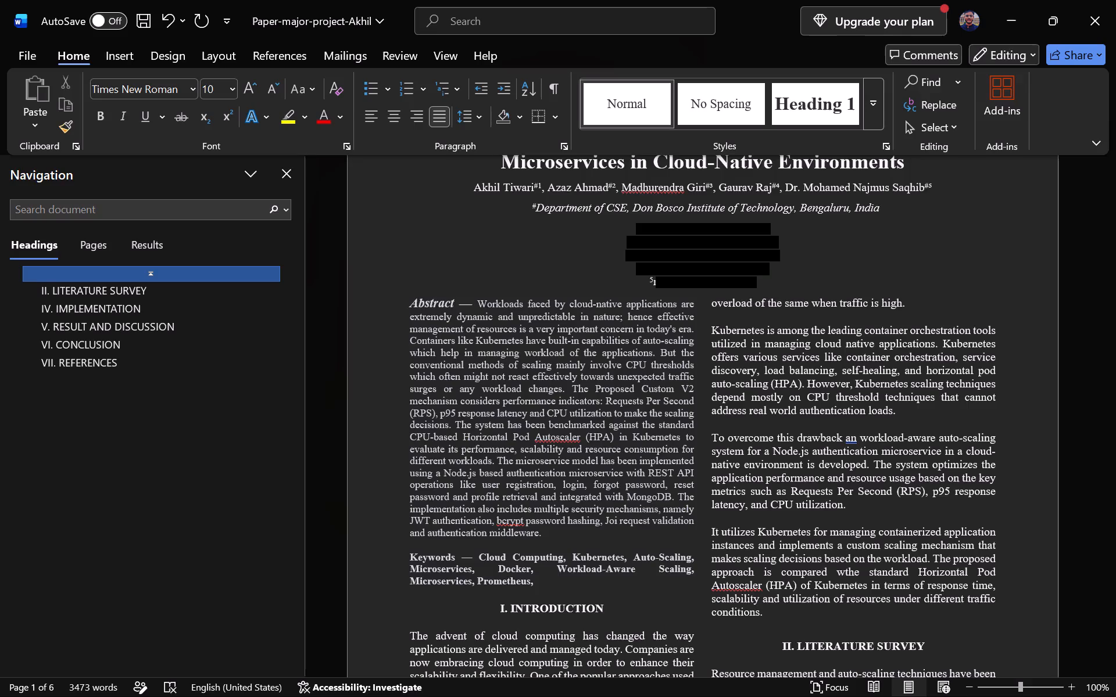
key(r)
key(BackSpace)
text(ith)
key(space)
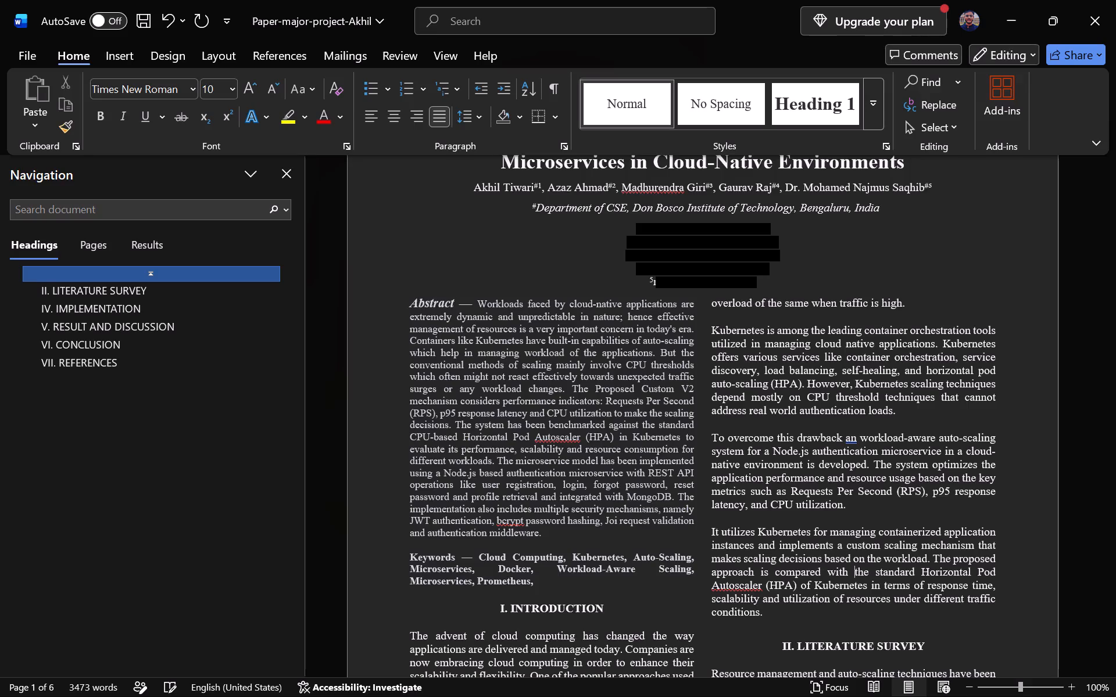
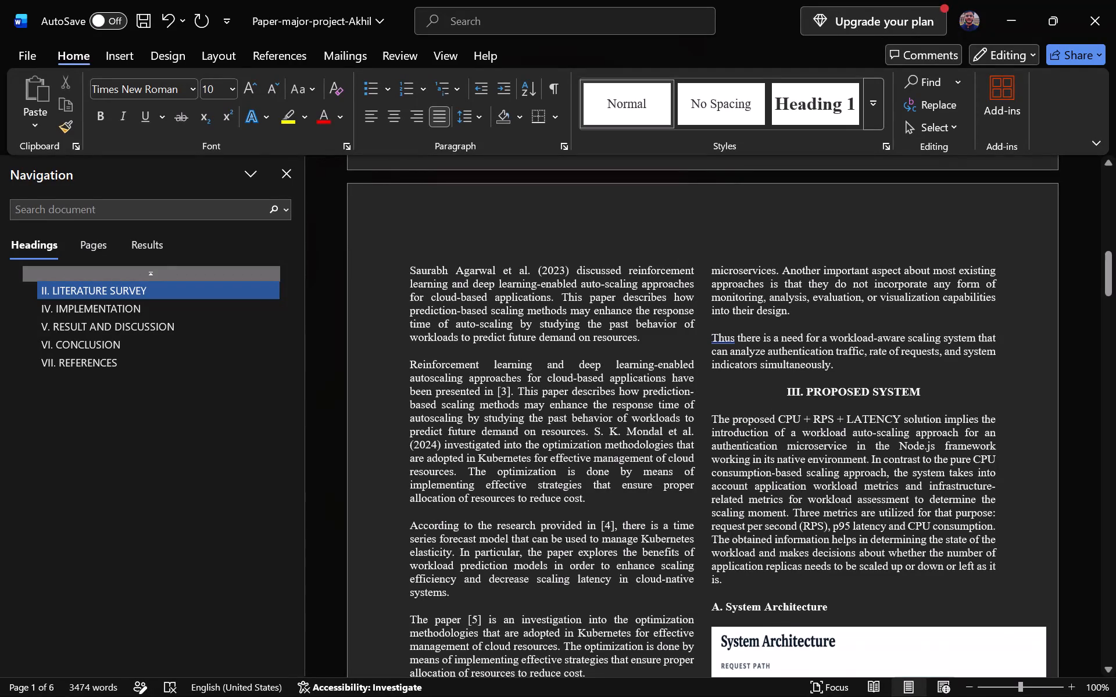
Replace the opening of the Proposed System paragraph, up to "in the Node.js framework", with "The Proposed model integrates".
drag(710, 415, 847, 426)
click(853, 432)
click(861, 442)
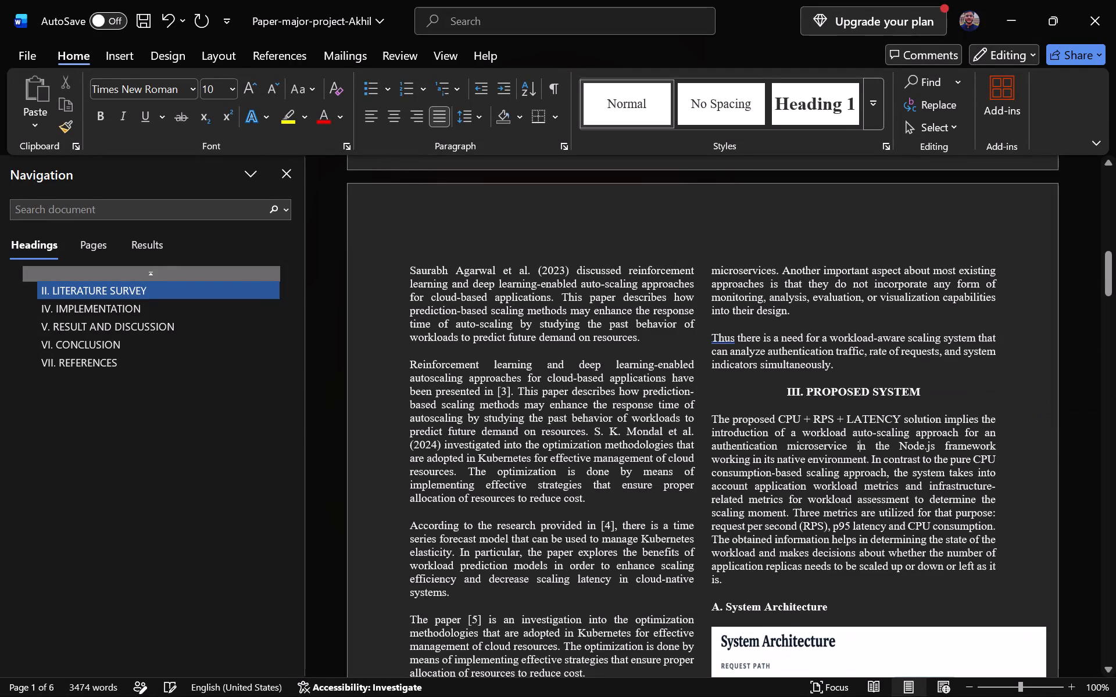
drag(861, 442, 863, 447)
click(863, 449)
click(847, 446)
drag(847, 446, 775, 432)
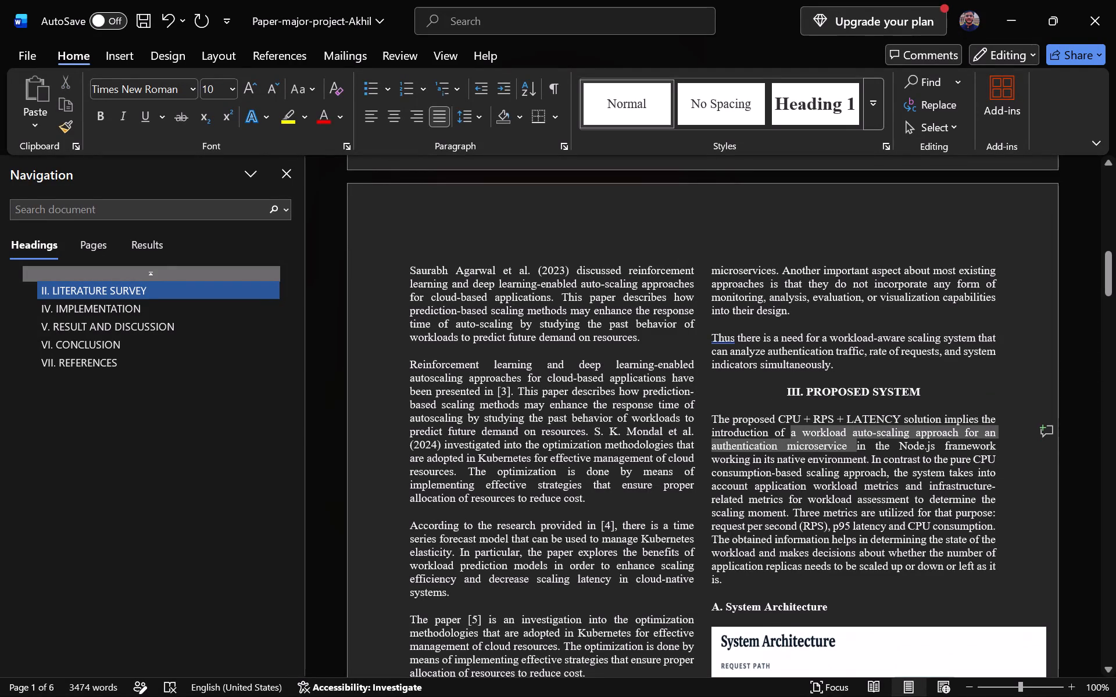
drag(775, 432, 724, 418)
key(BackSpace)
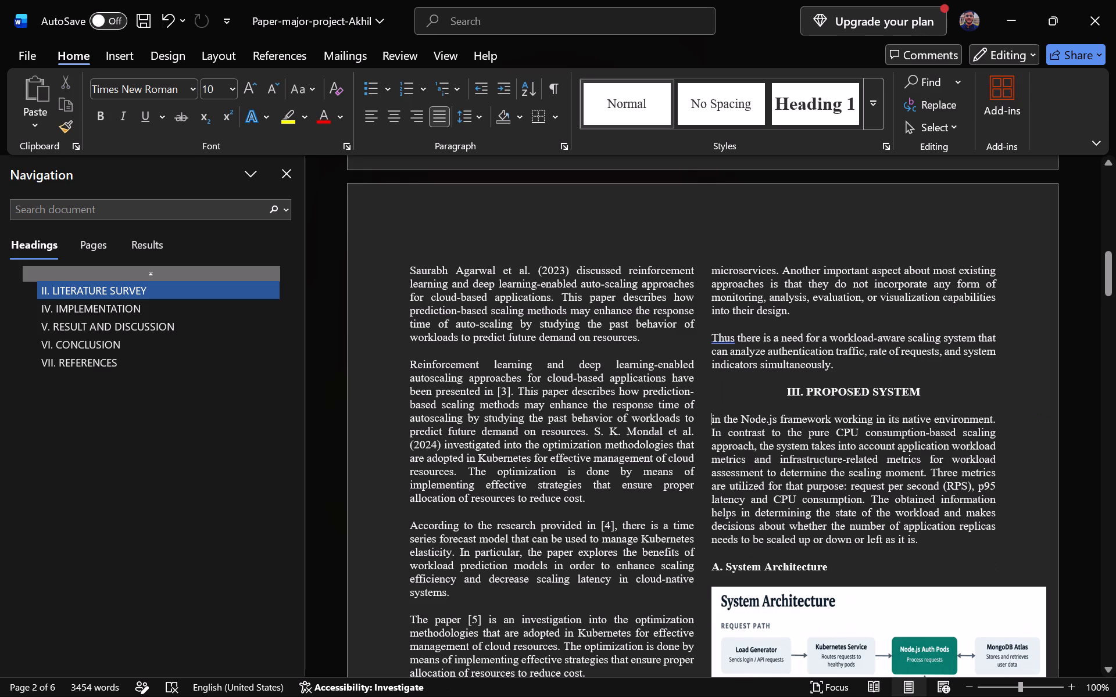
text(The)
key(space)
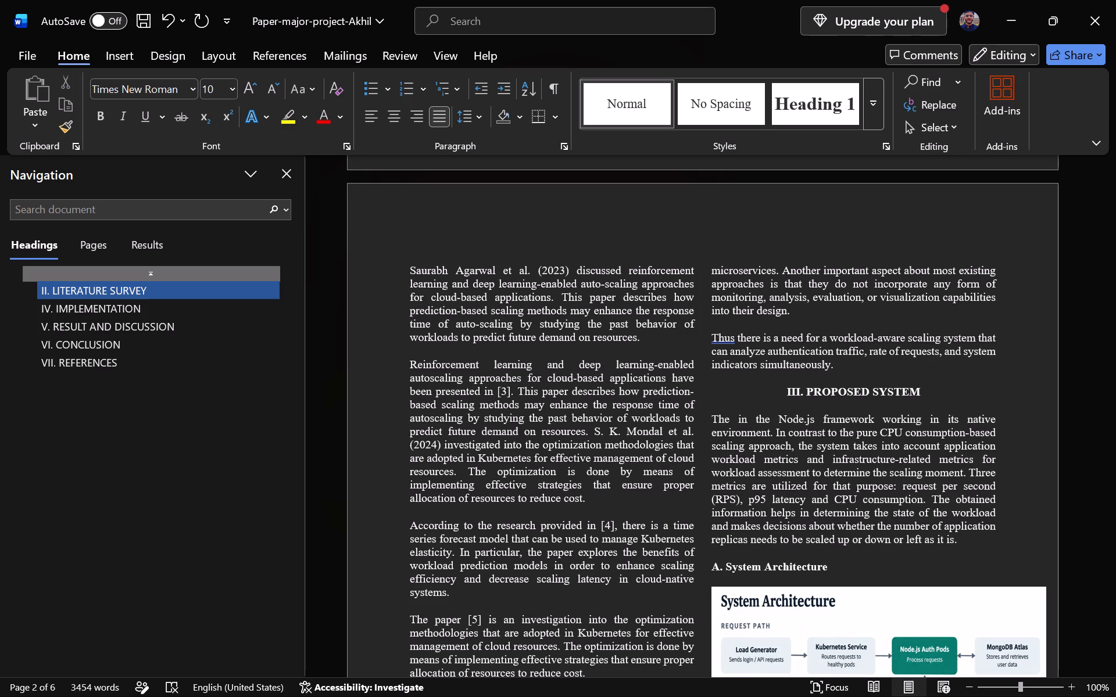
text(Proposed)
key(space)
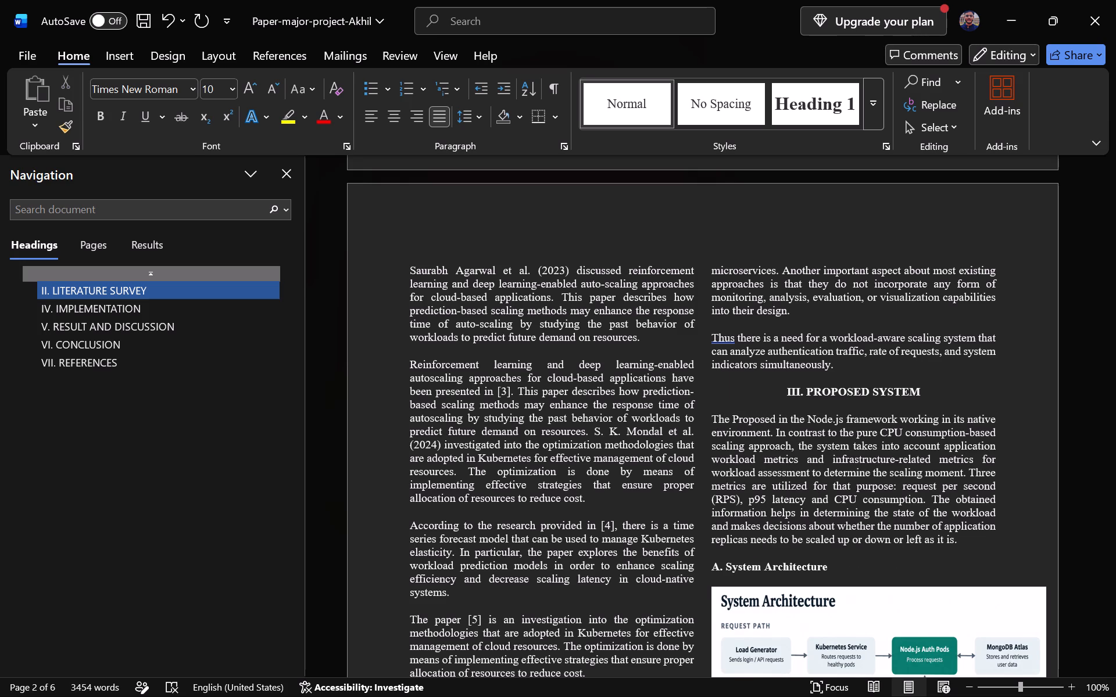
text(model)
key(space)
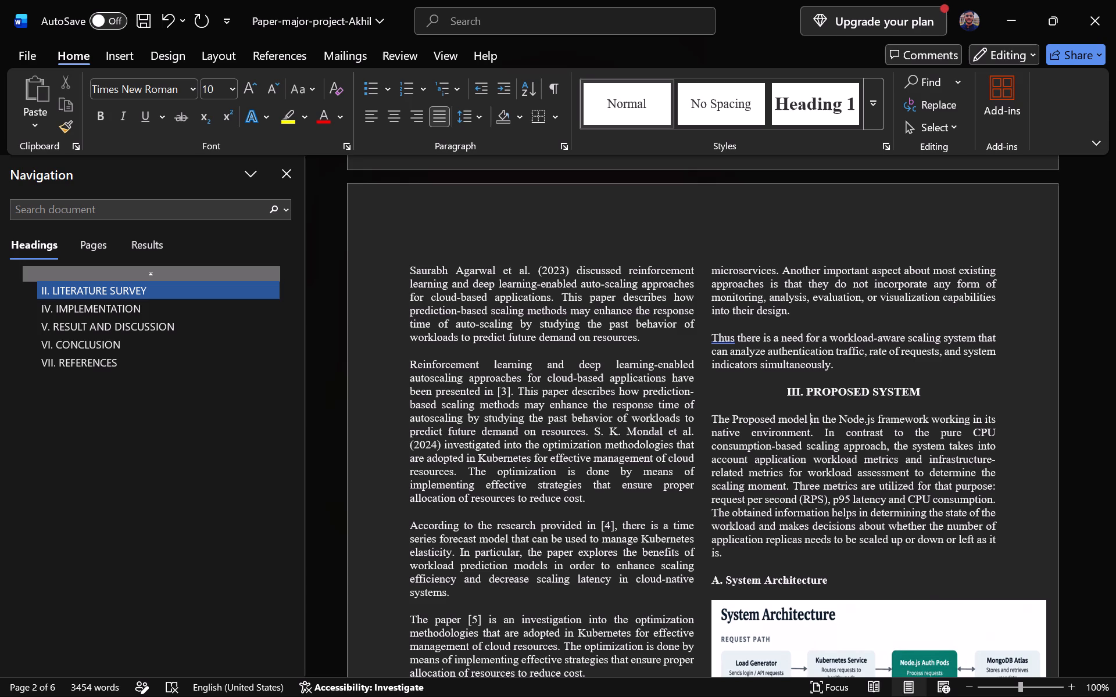
text(integrates)
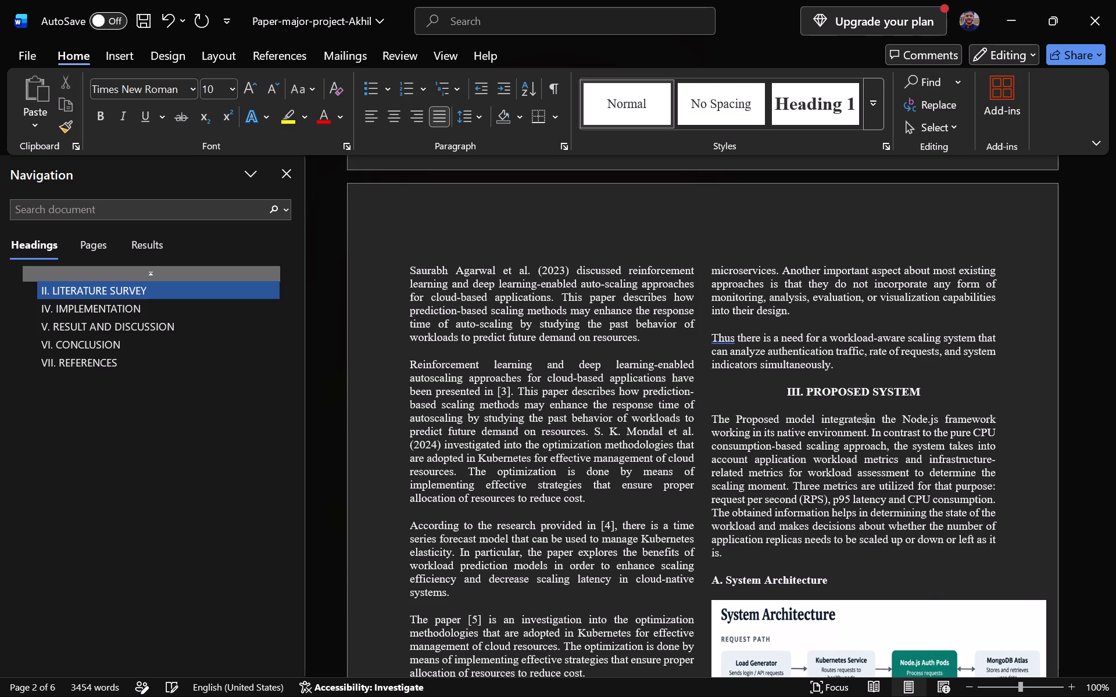
key(space)
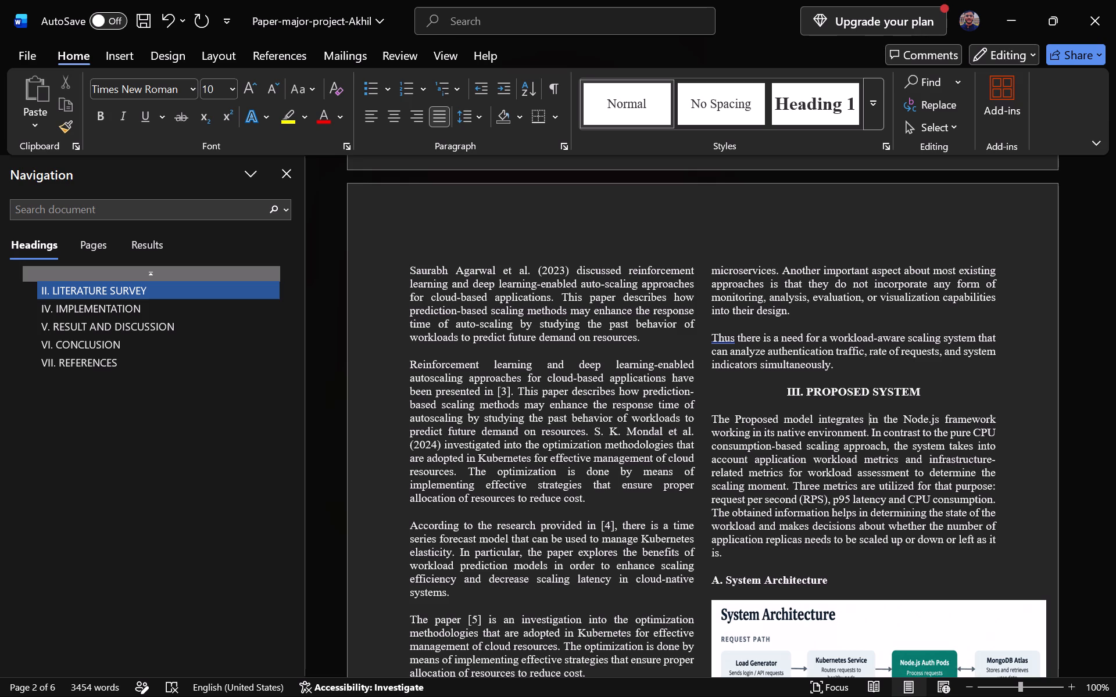
Continue the sentence after "integrates" with "central processing unit (CPU), requests per second(RPS)".
text(central processing unit)
key(space)
key(shift+parenleft)
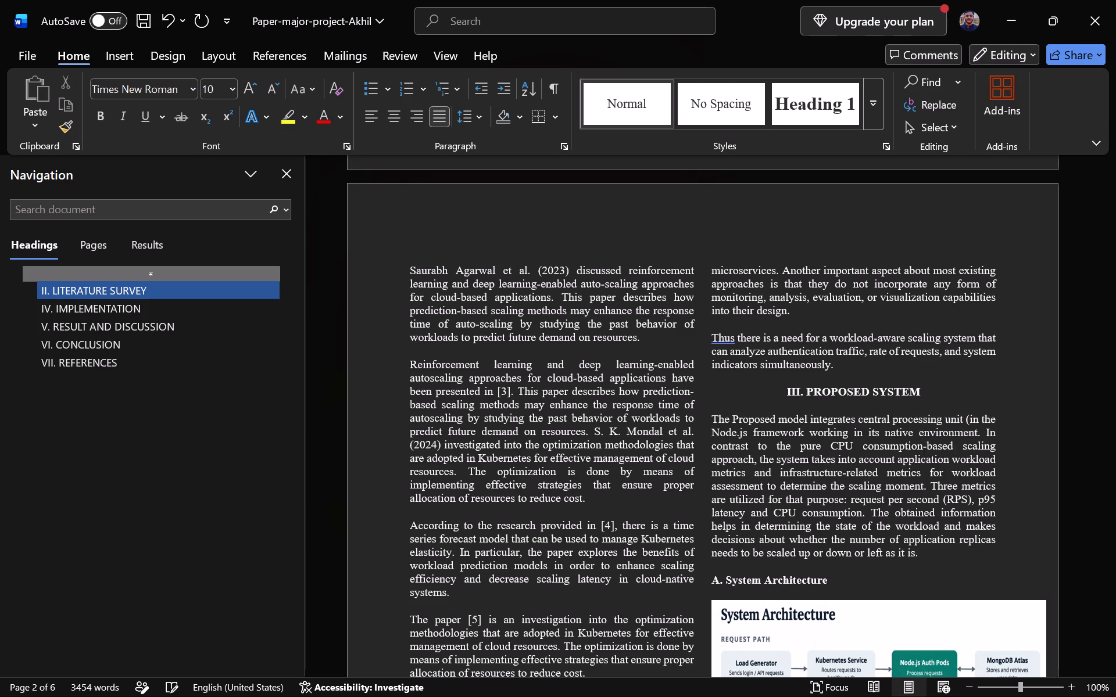
text(CPU)
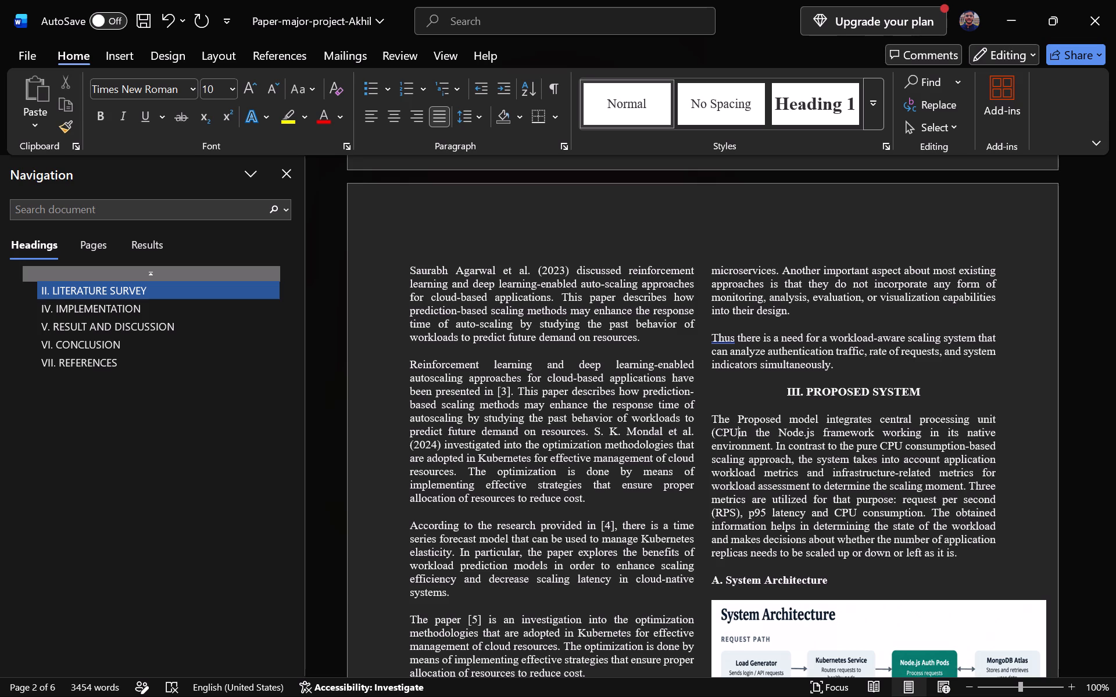
key(shift+parenright)
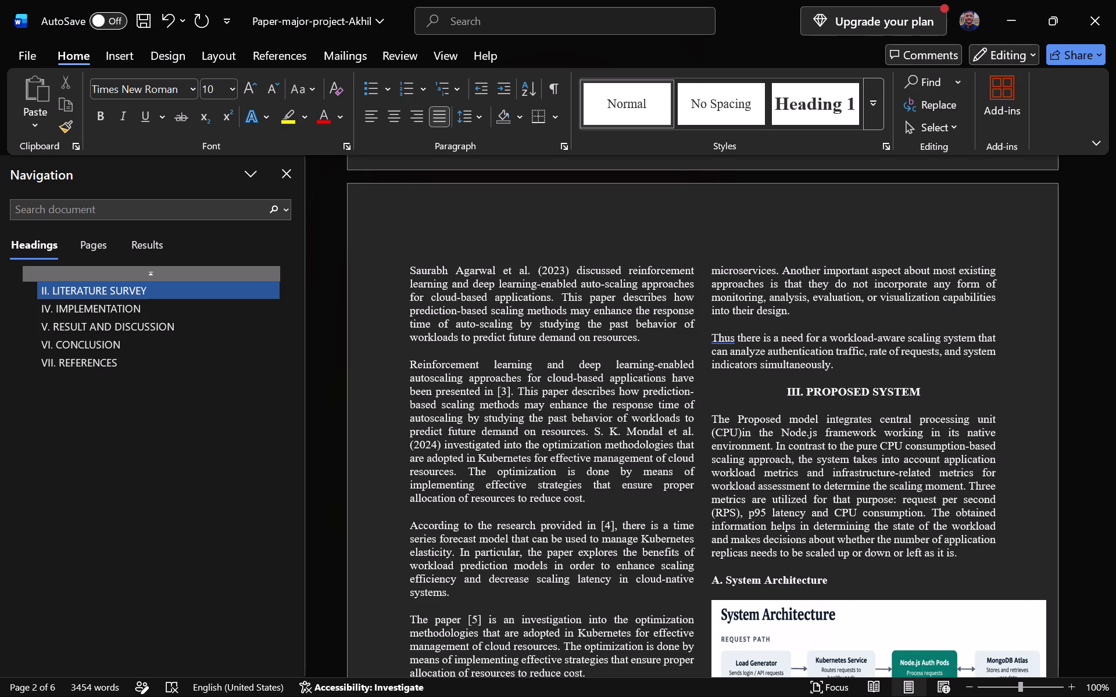
text(, R)
key(BackSpace)
text(re)
text(qur)
key(BackSpace)
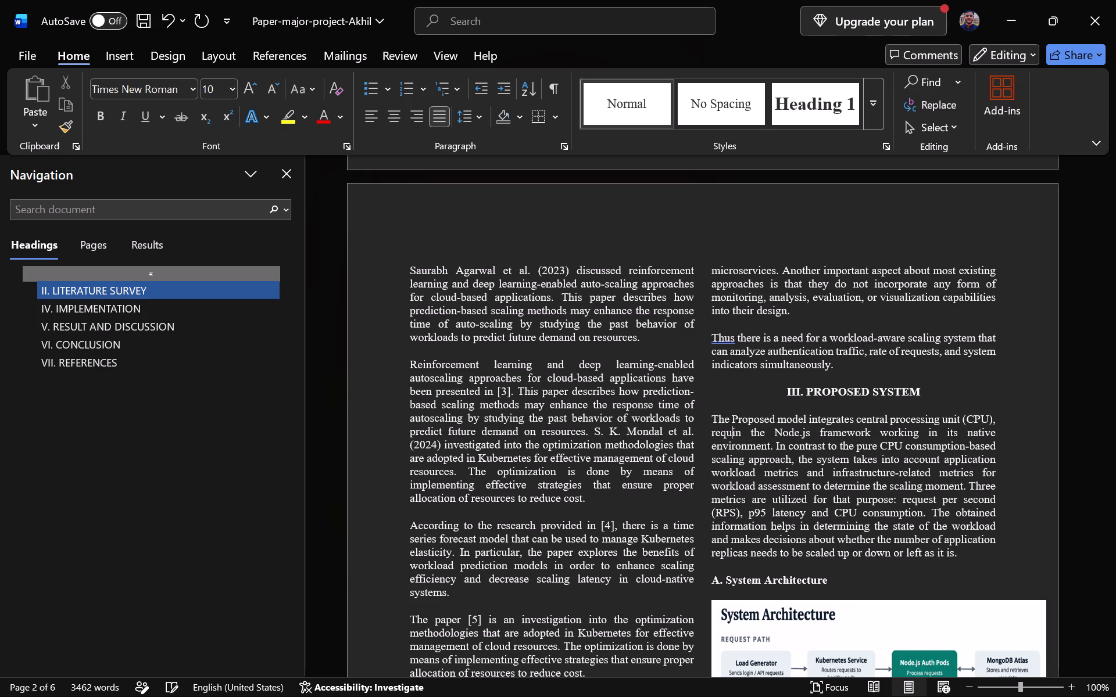
text(est)
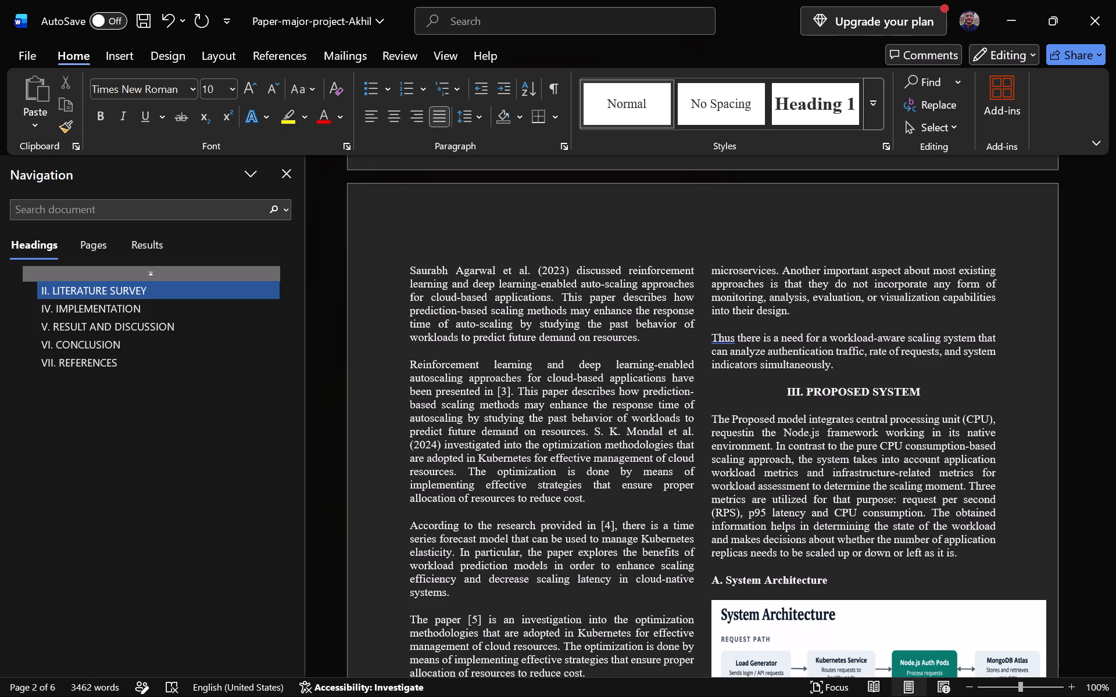
text(s per second)
key(shift+parenleft)
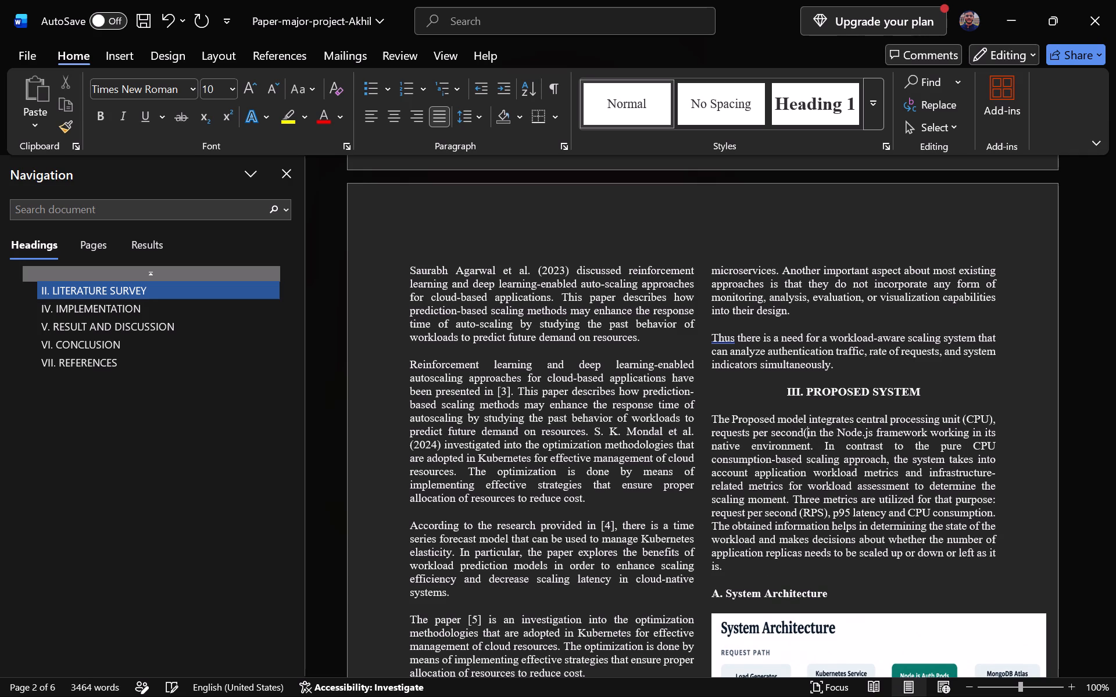
text(RPS))
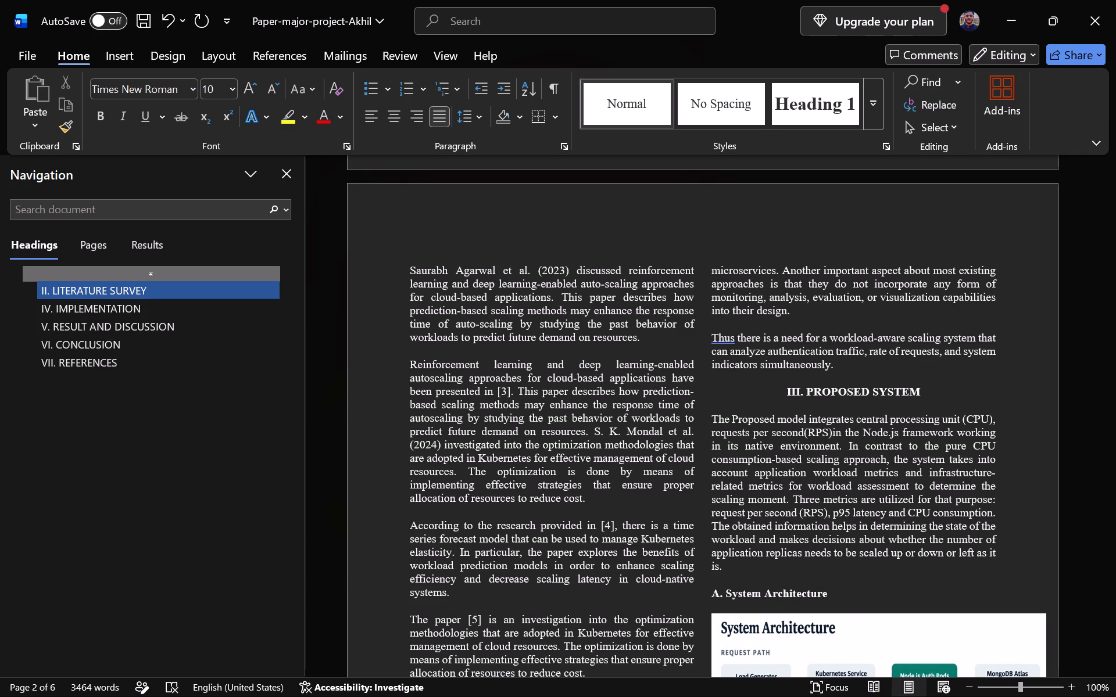
Add "and Latency" after "(RPS)" as the last metric in the sentence.
key(space)
text(and)
key(space)
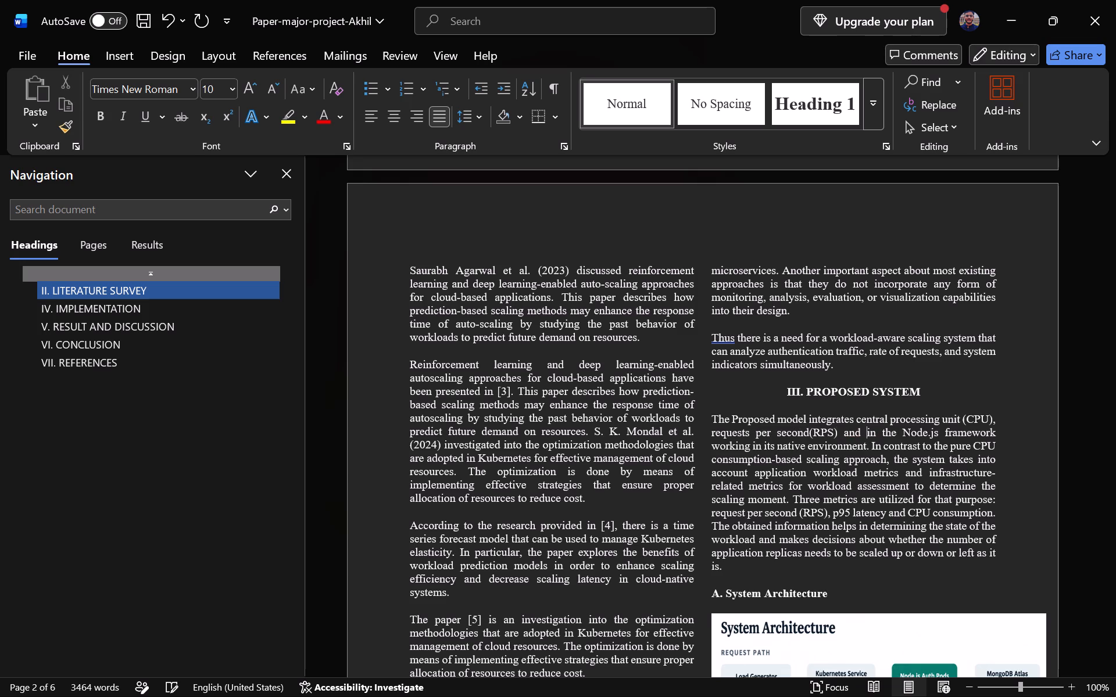
text(La)
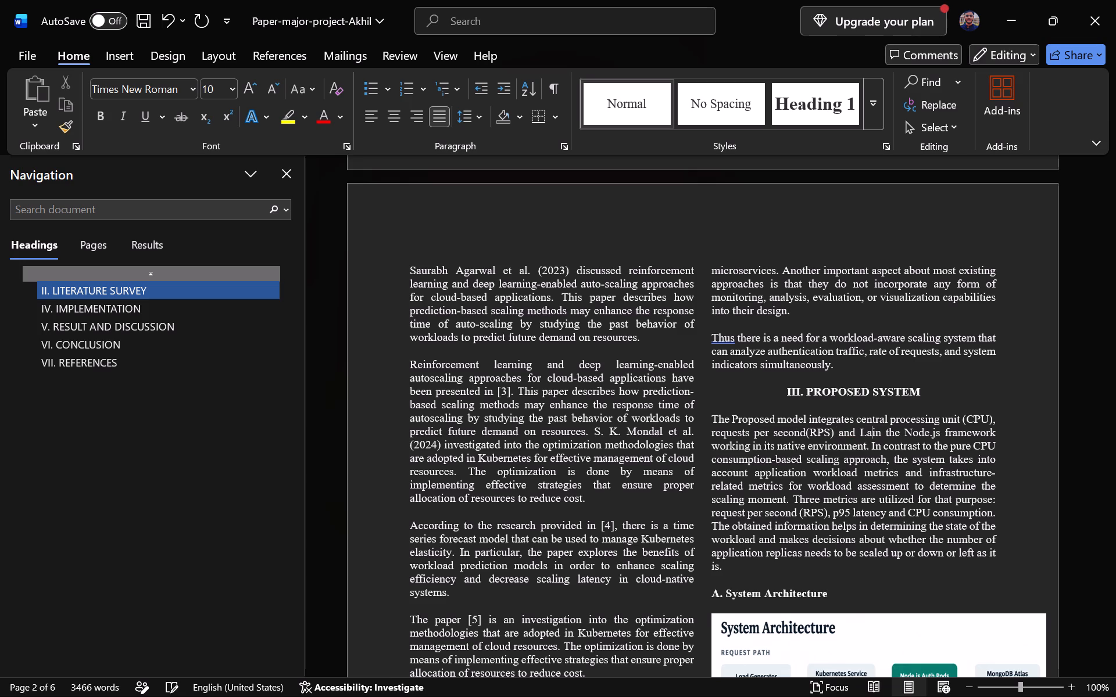
key(BackSpace)
key(BackSpace)
text(Latency)
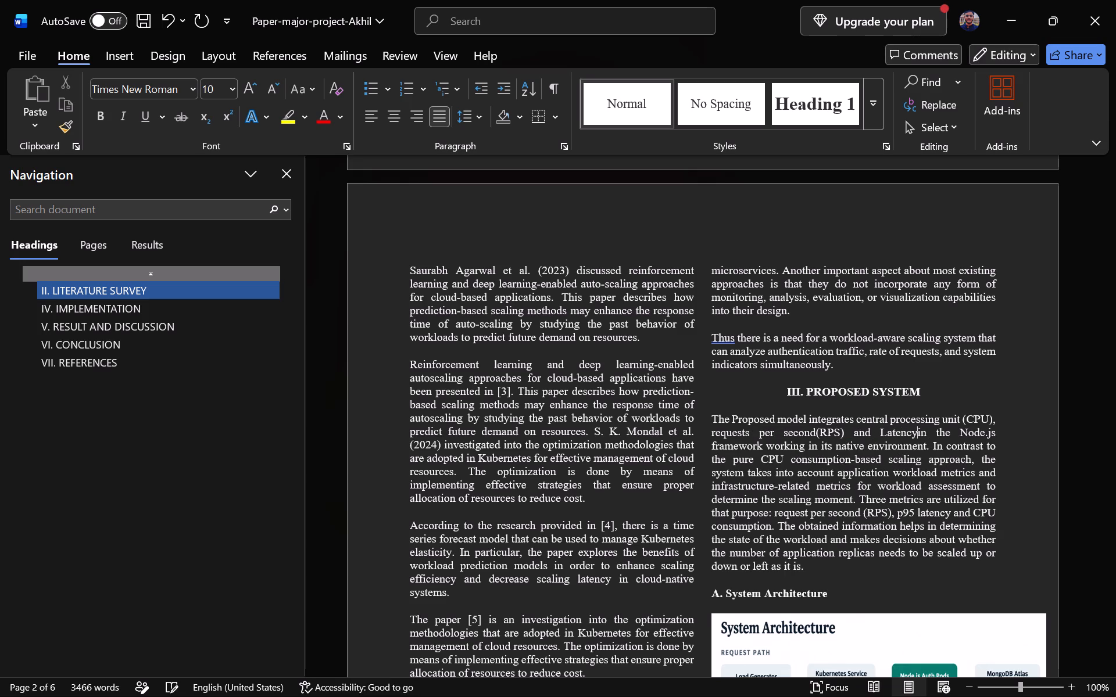
key(space)
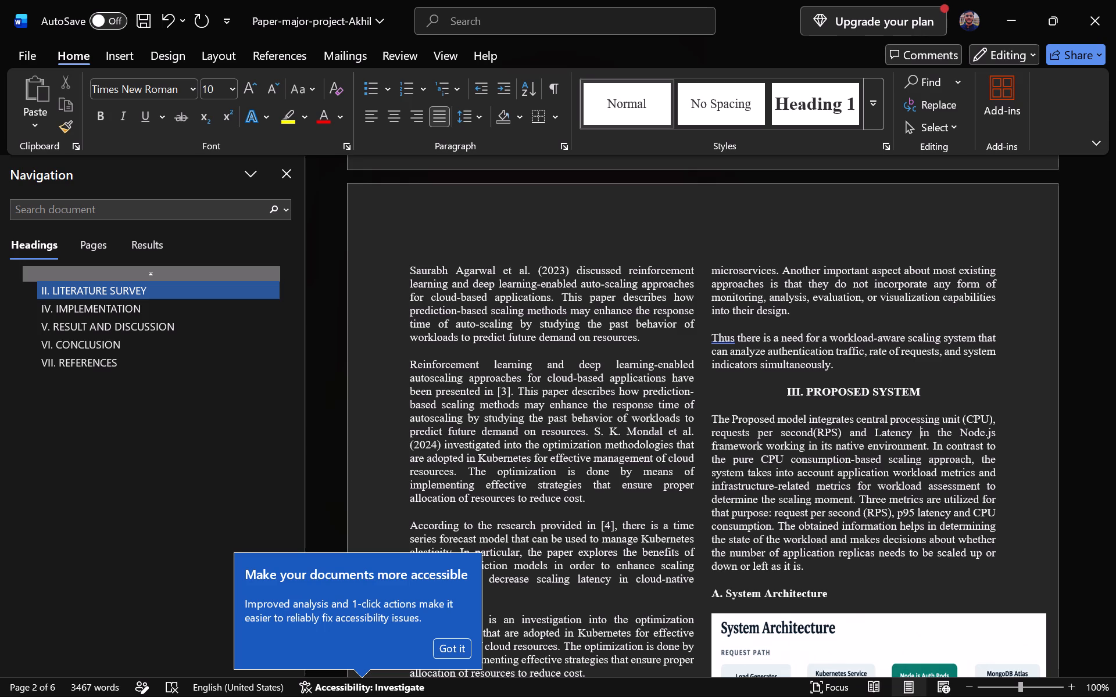
Insert "to authenticate microservice" between "Latency" and "in the Node.js framework".
text(to)
key(space)
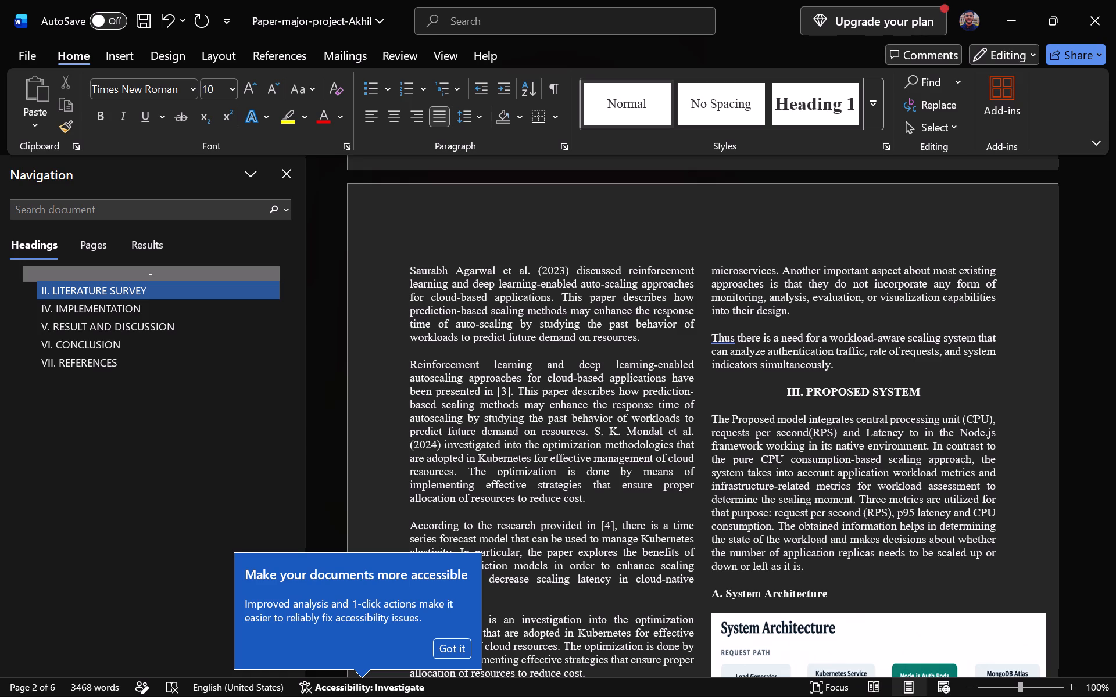
text(authenticate)
key(space)
key(space)
key(BackSpace)
text(mic)
text(roservice i)
key(BackSpace)
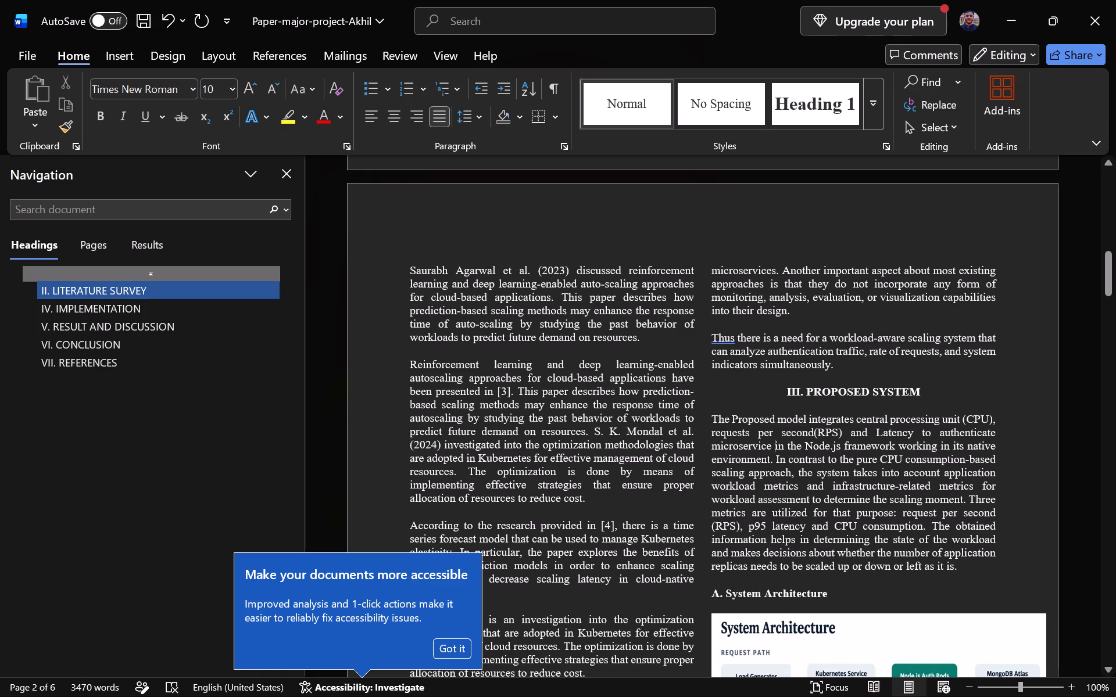
Capitalize the initials of the first metric in the Proposed System sentence so it reads "Central Processing Unit".
click(895, 419)
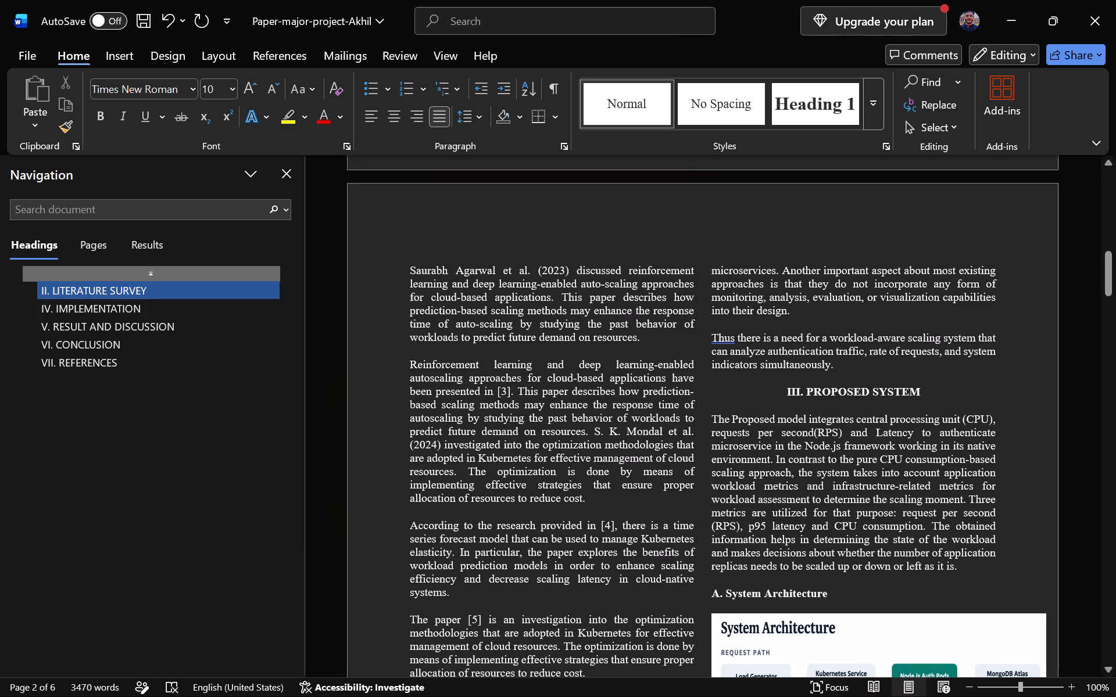
click(862, 423)
key(BackSpace)
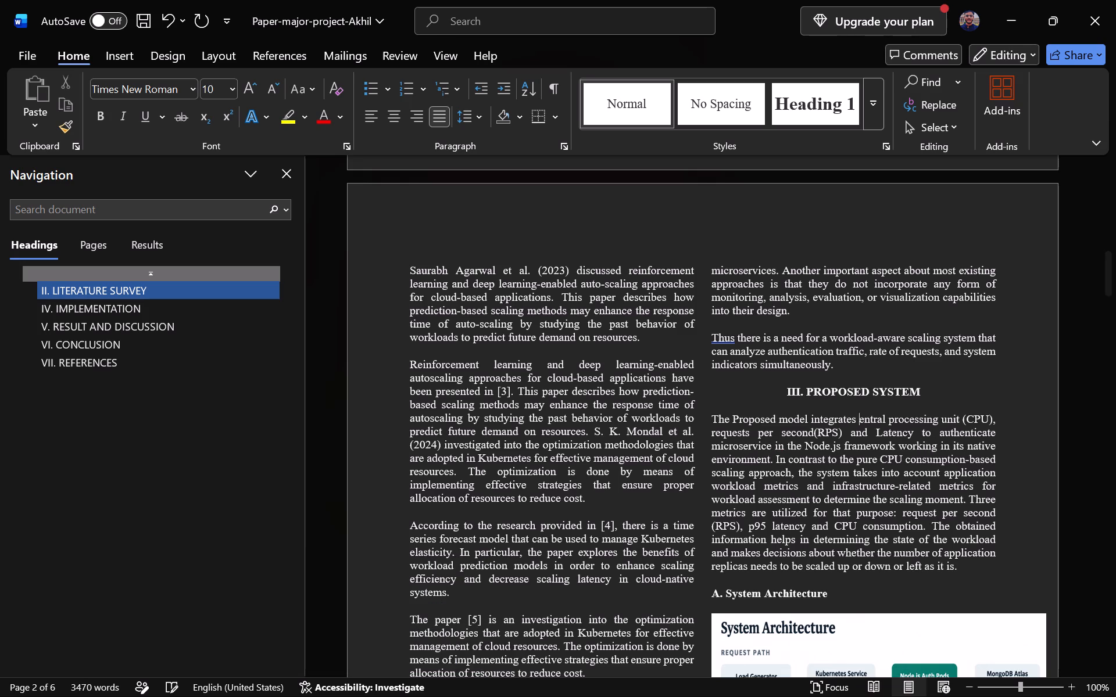
key(shift+c)
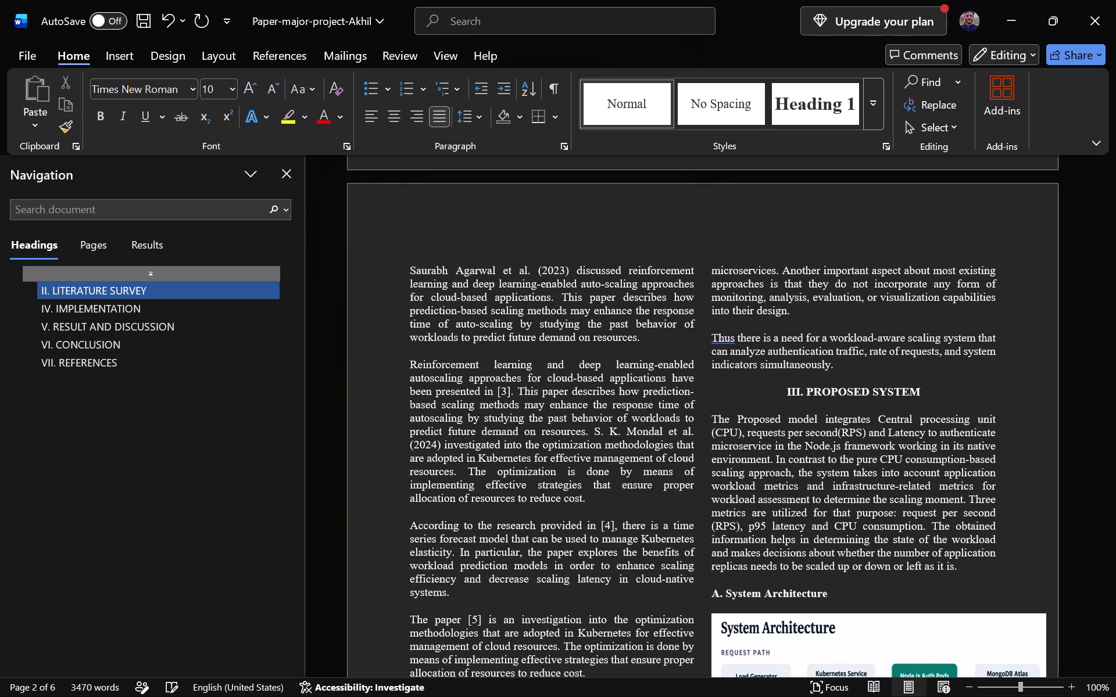
click(927, 419)
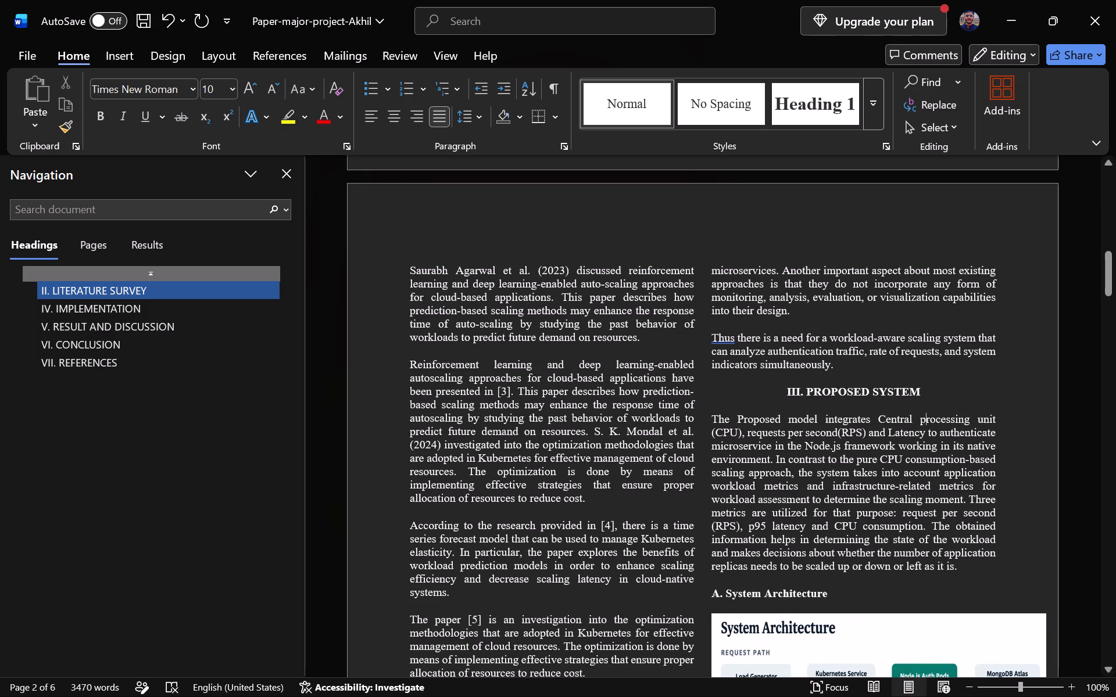
key(BackSpace)
key(shift+p)
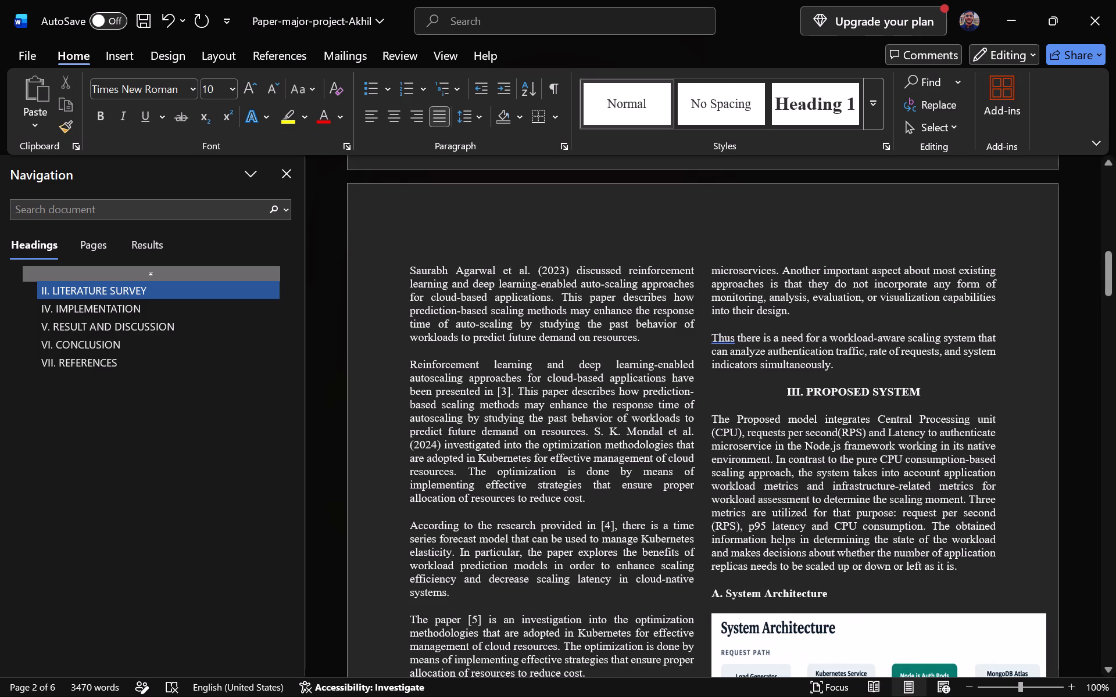
click(982, 418)
key(BackSpace)
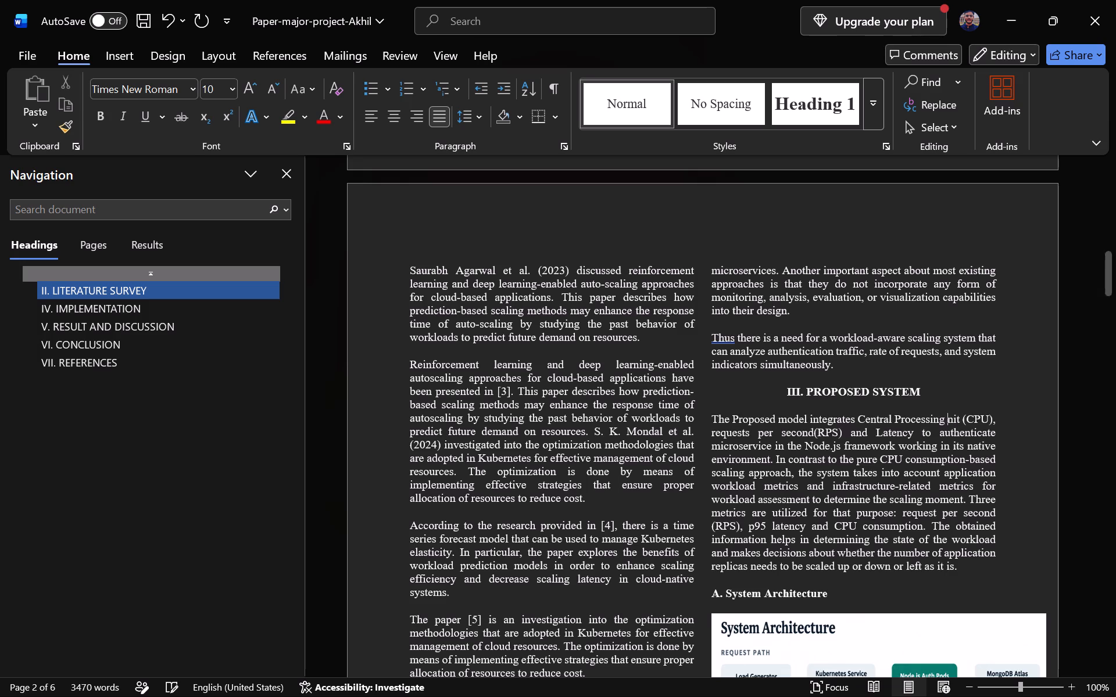
key(shift+u)
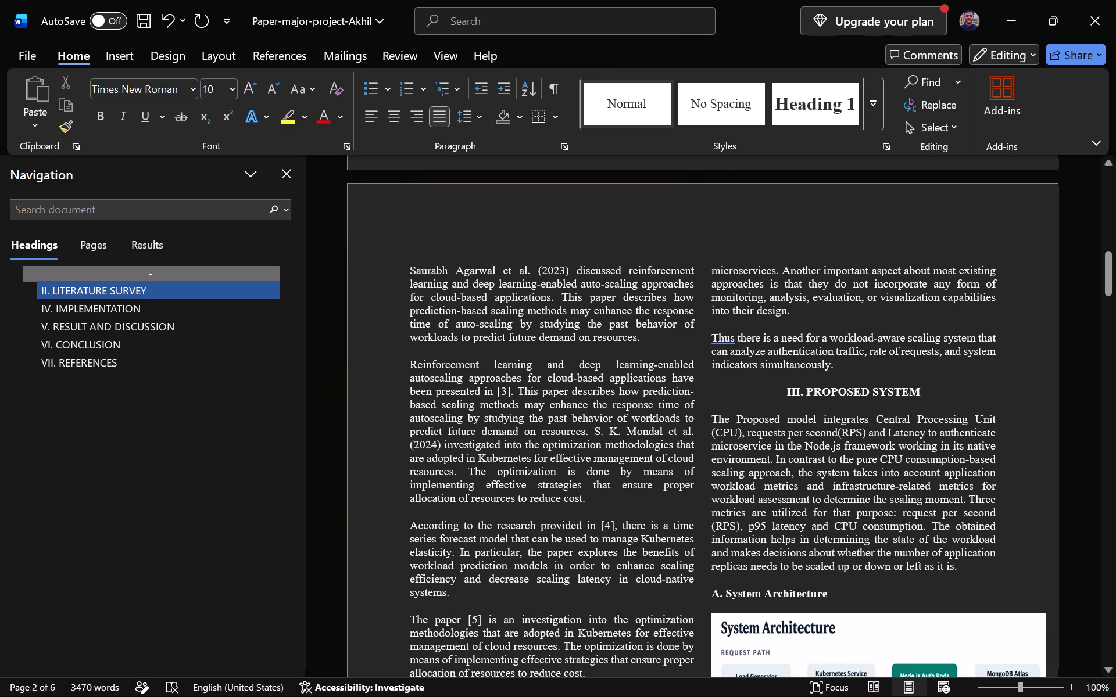
Capitalize "Requests" and "Per" in the metric before "(RPS)" in the same sentence.
click(750, 437)
key(BackSpace)
key(shift+r)
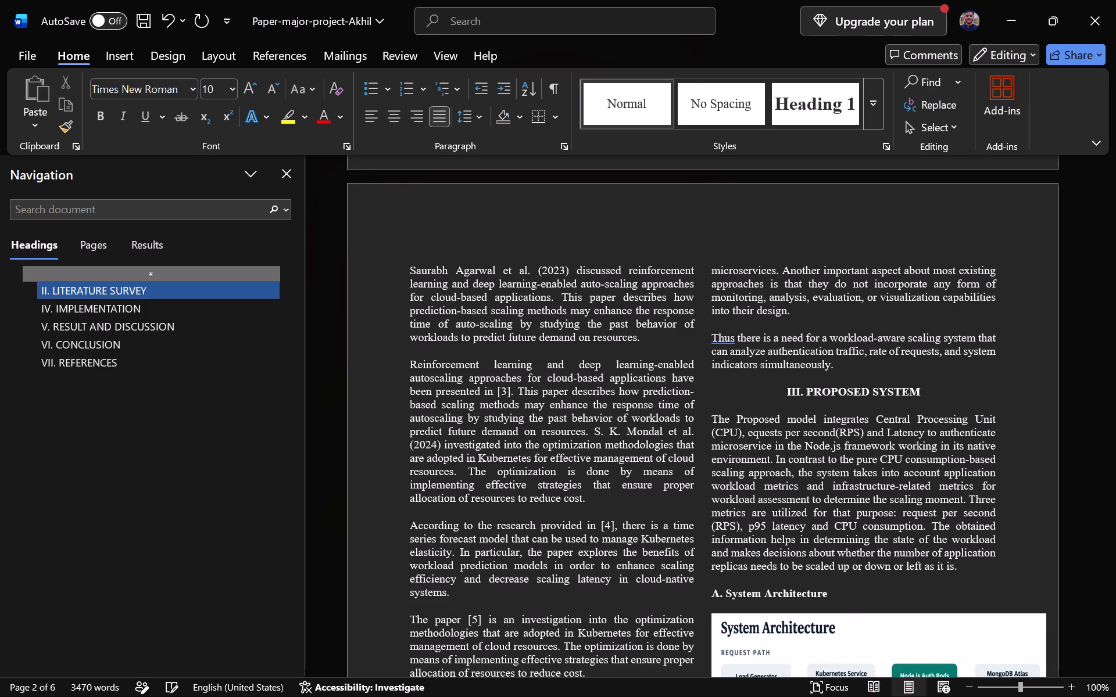
click(810, 432)
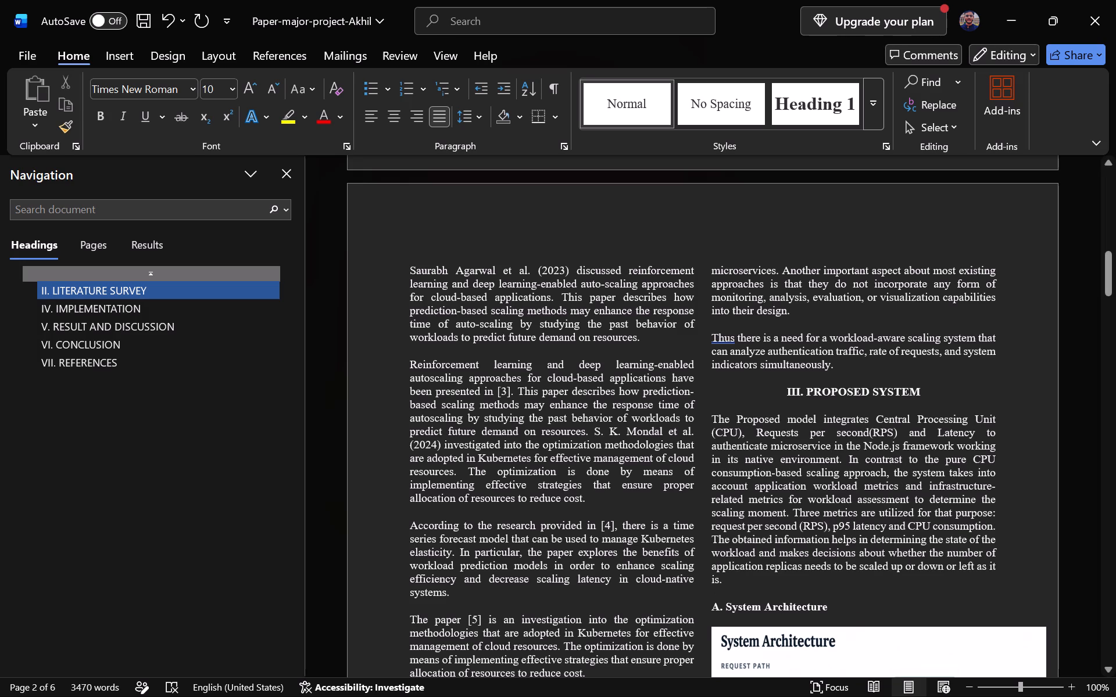
key(Right)
key(BackSpace)
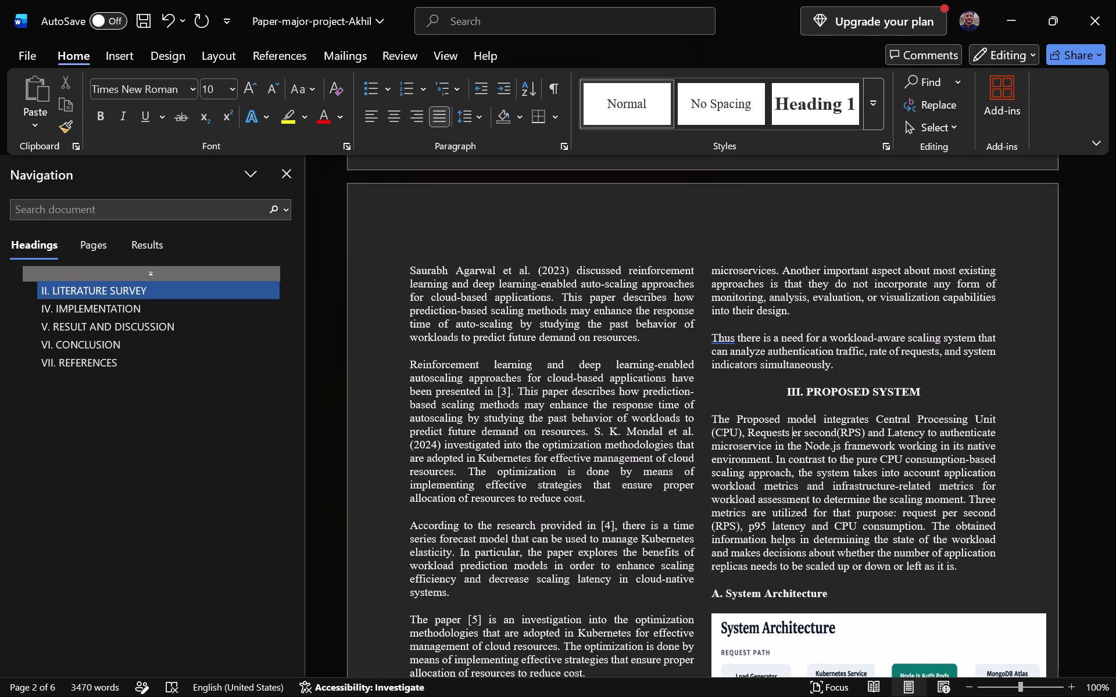
key(shift+p)
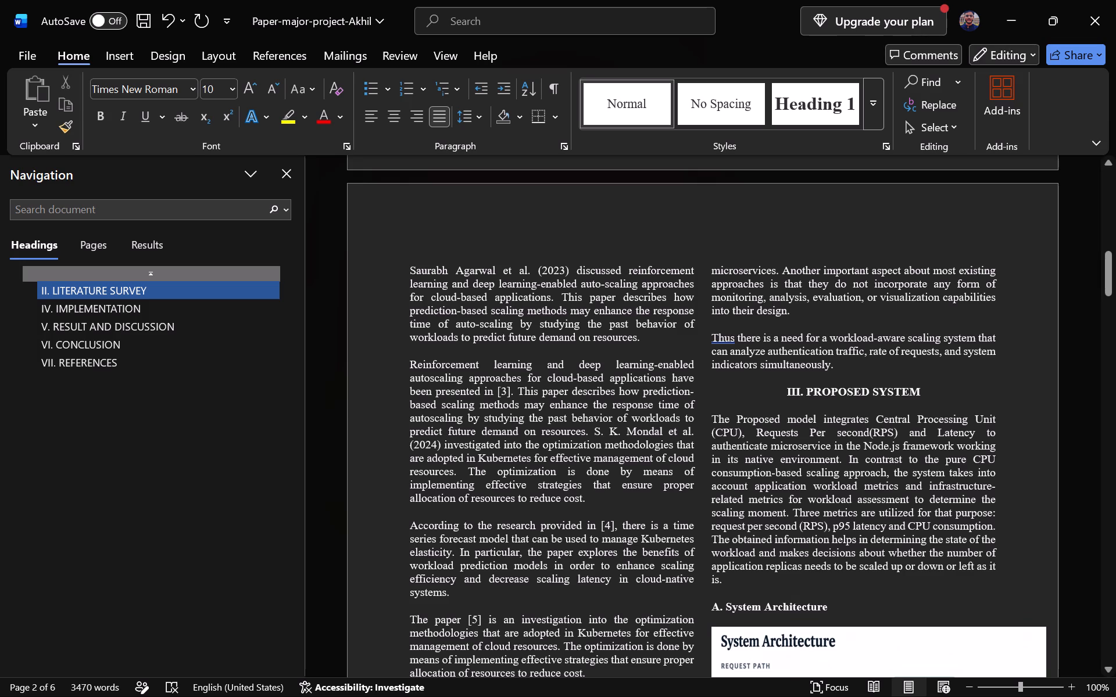
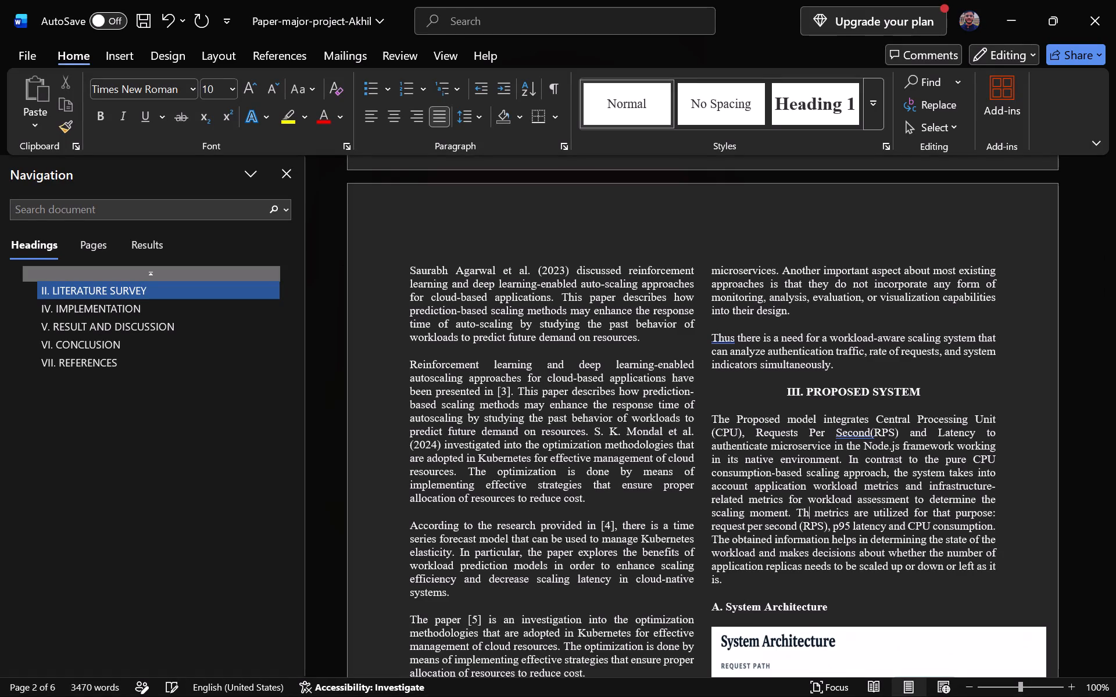
Complete the word "The" before "metrics" in the Proposed System paragraph and delete "are" before "utilized".
key(e)
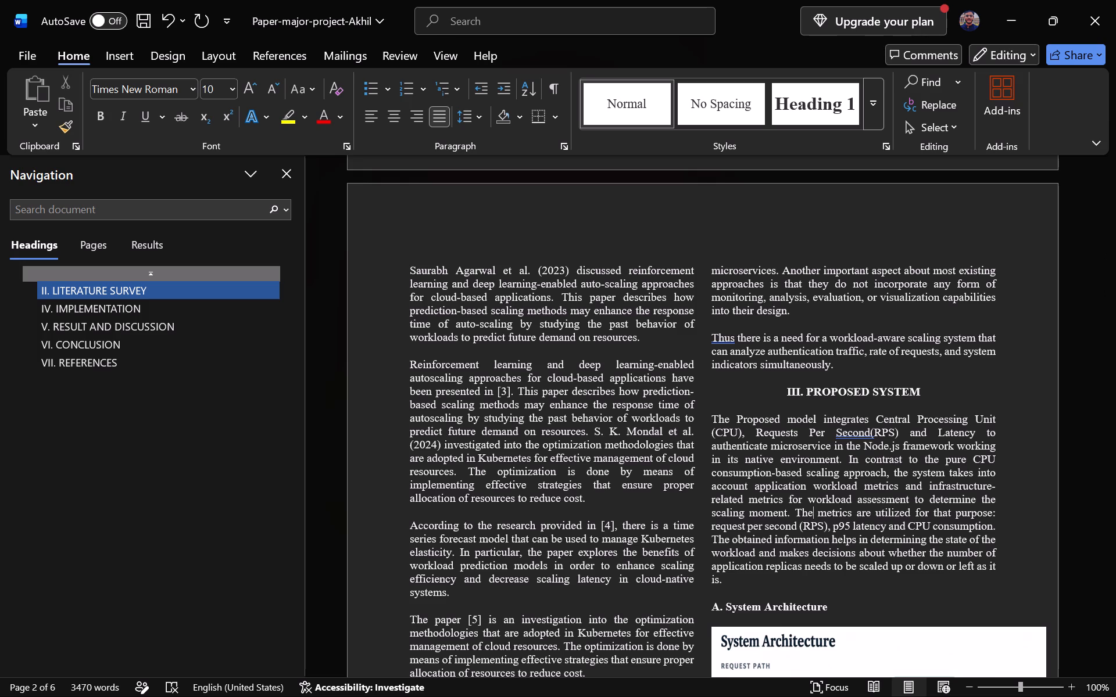
key(Right)
key(Right)
key(Right)
key(Right)
key(Right)
key(Right)
key(Right)
key(Right)
key(Right)
key(Right)
key(Right)
key(Right)
key(BackSpace)
key(BackSpace)
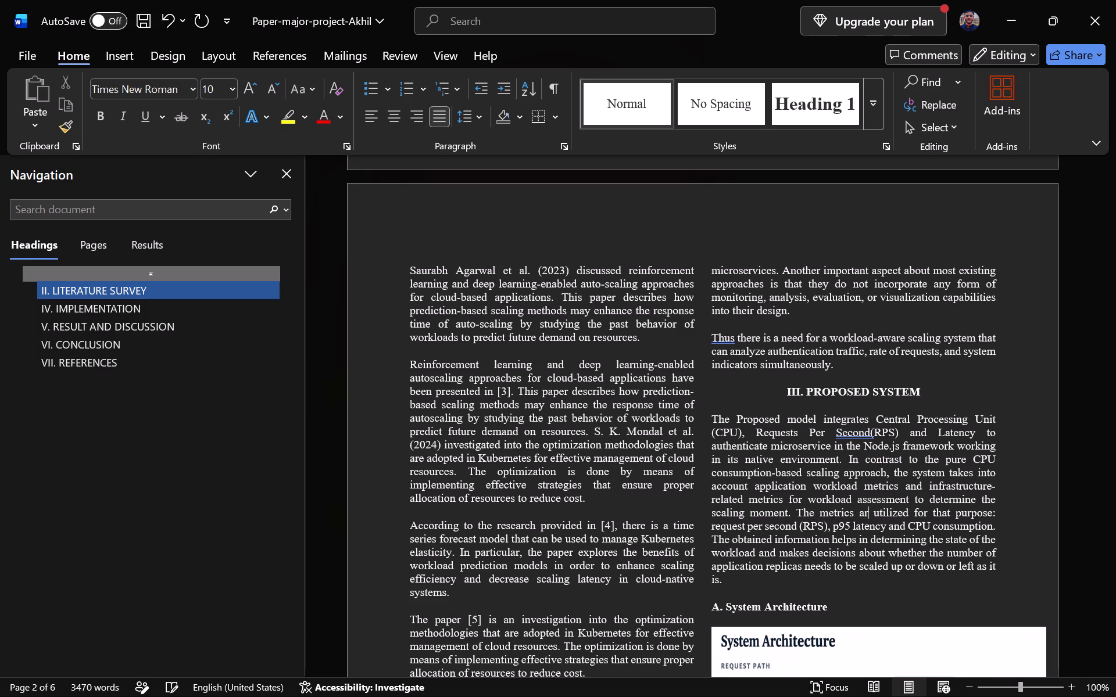
key(BackSpace)
key(BackSpace)
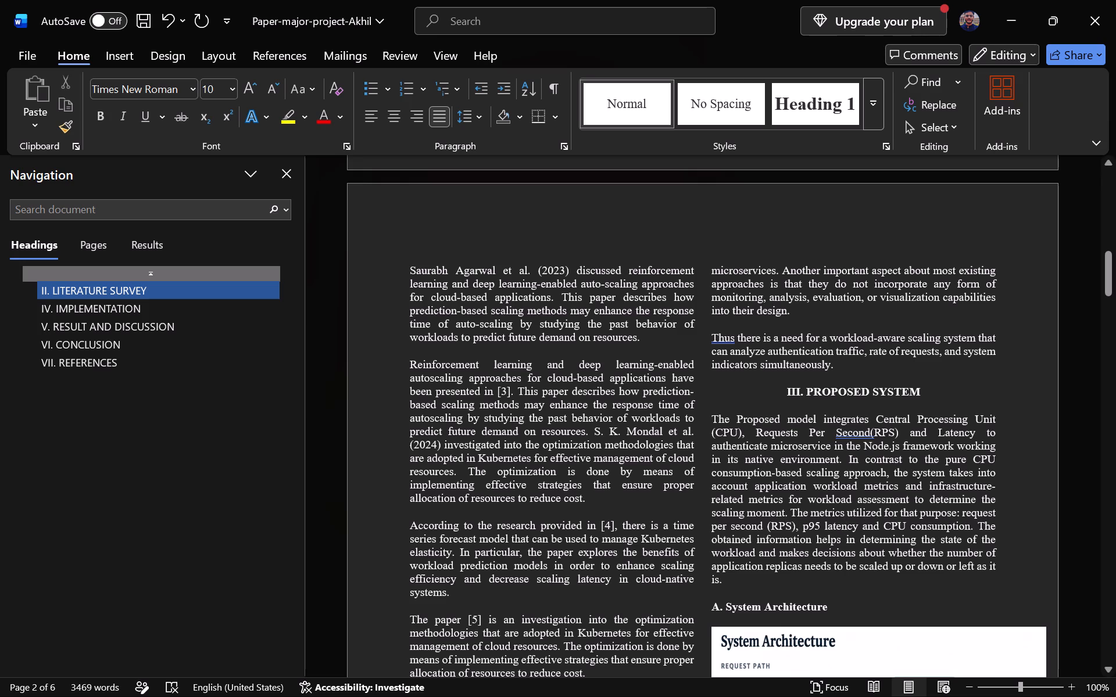
Reword the phrase following "The metrics utilized" to read "for the purpose are" before the colon.
click(917, 512)
key(BackSpace)
key(BackSpace)
key(e)
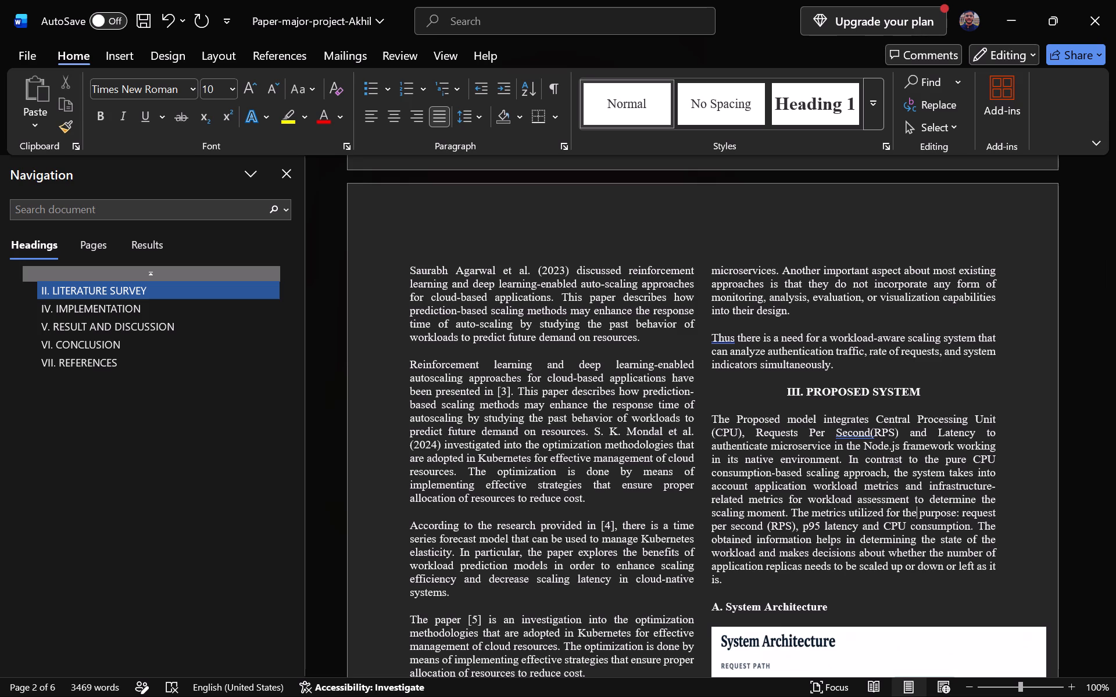
key(Right)
key(Right)
key(Right)
key(Right)
key(Right)
key(Right)
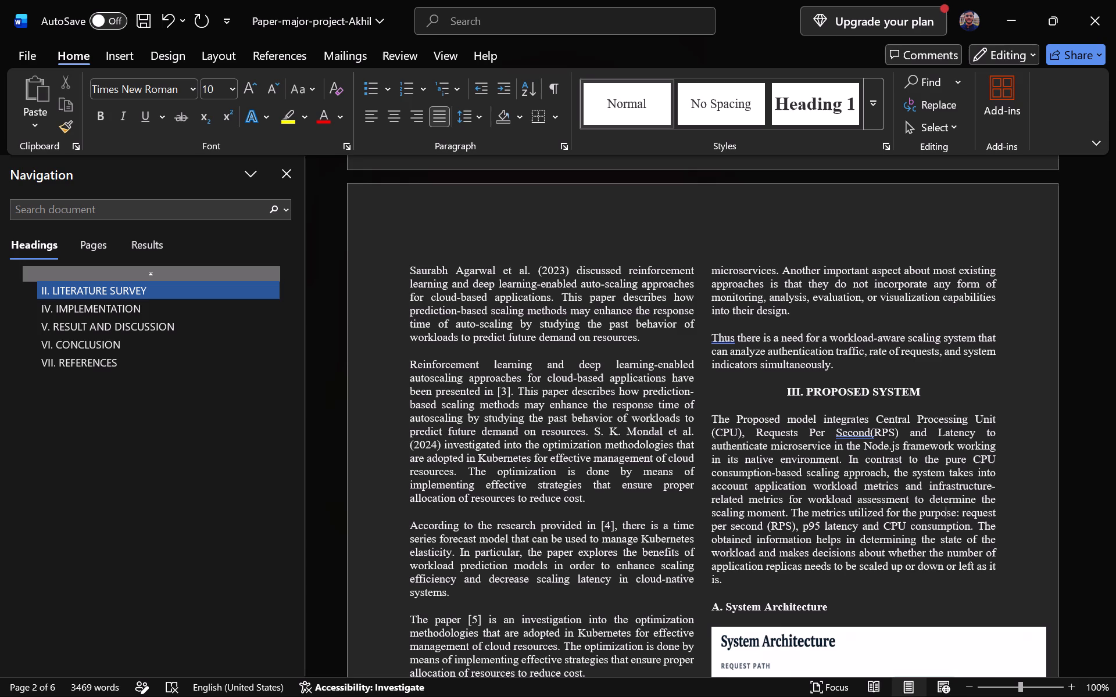
key(Right)
key(Right)
key(space)
text(are)
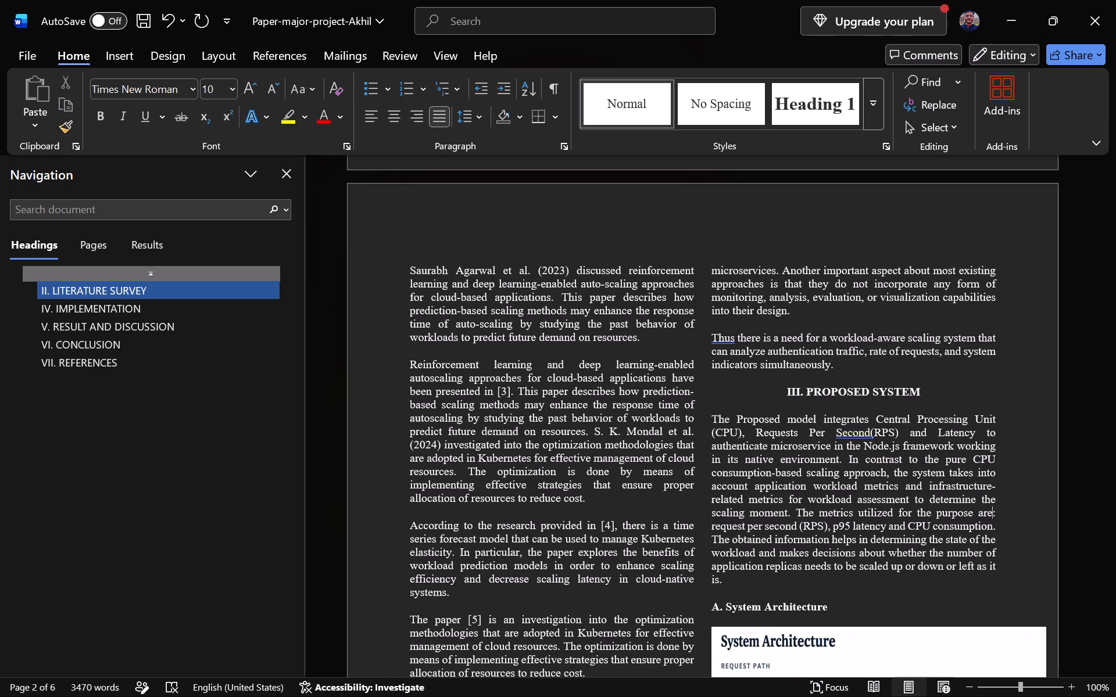
Insert a line break before the "TABLE I. Google Kubernetes Engine Autoscaler" title so it sits in the same column as its table.
scroll(503, 375, down, 20)
scroll(564, 354, down, 13)
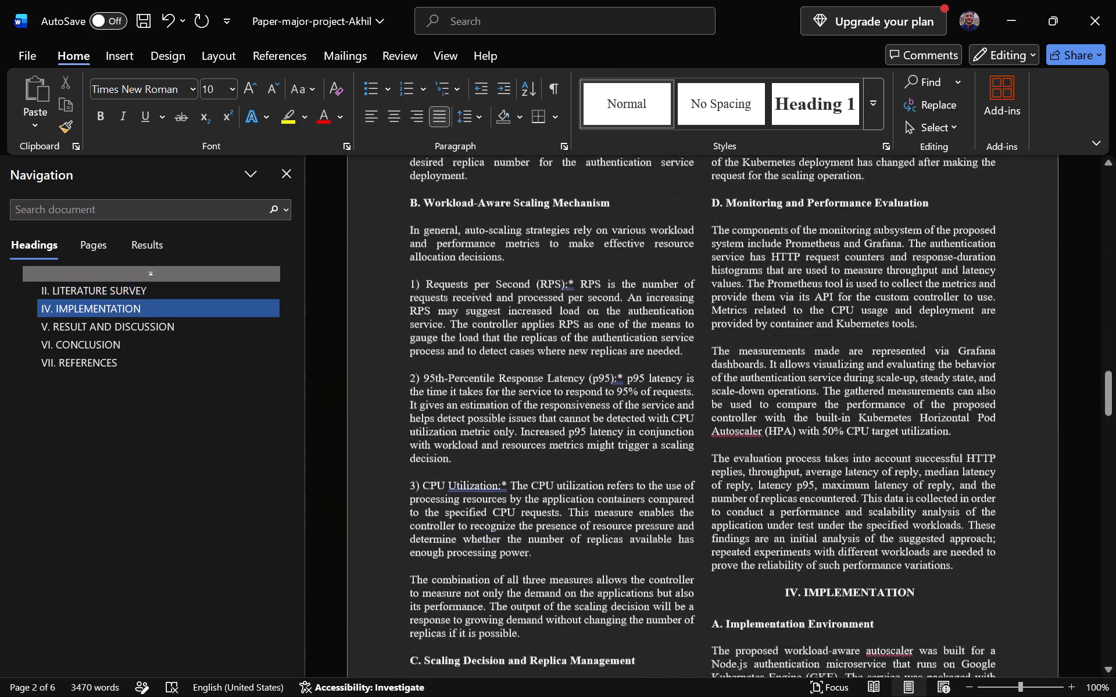
scroll(587, 368, down, 13)
scroll(577, 353, down, 15)
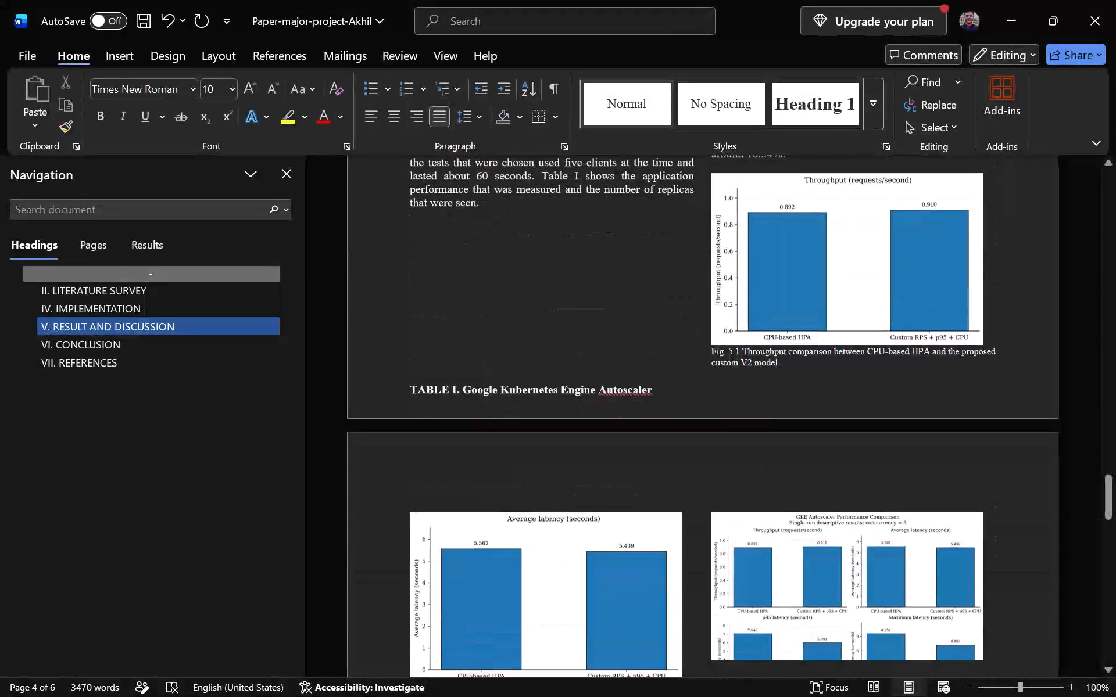
scroll(589, 237, up, 4)
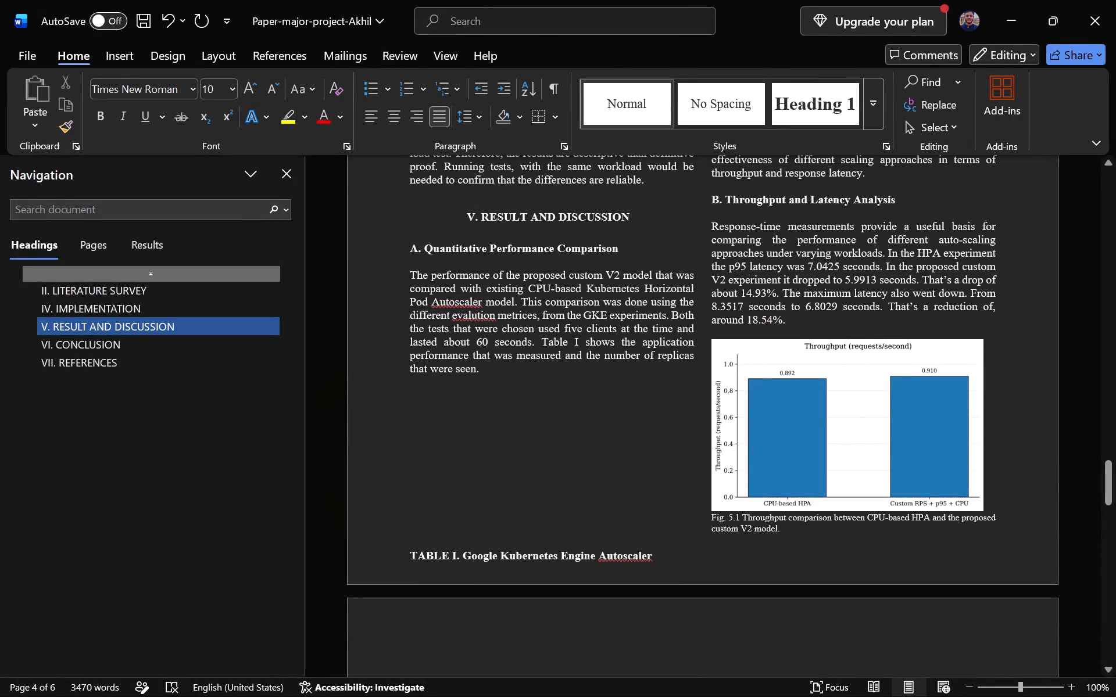
click(408, 545)
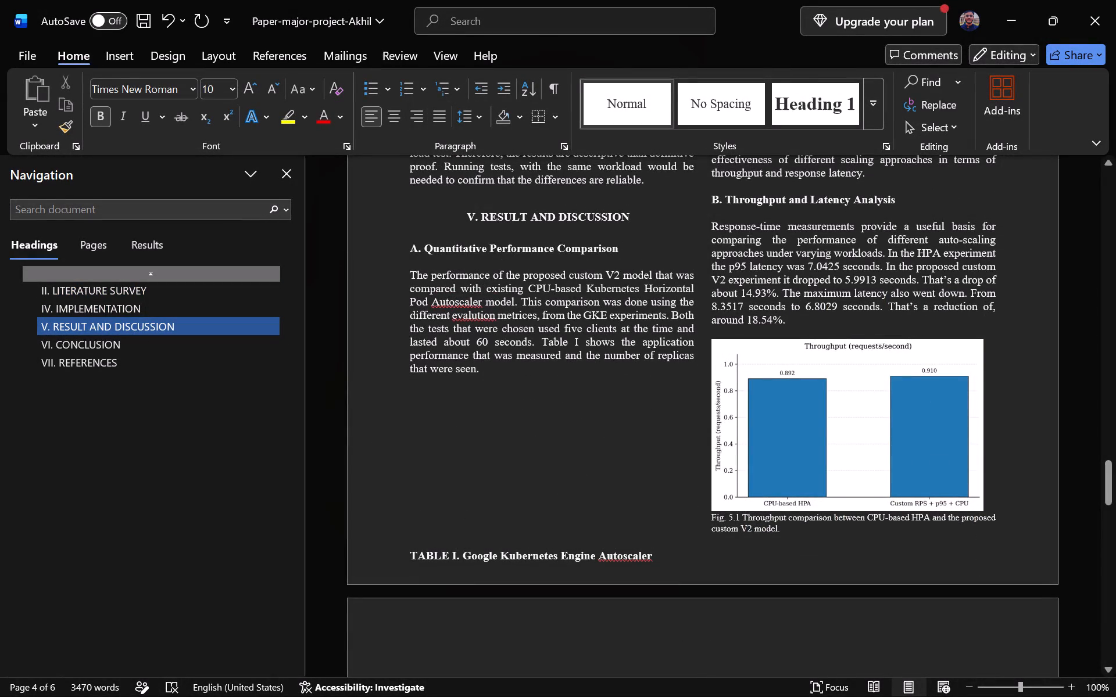
key(Down)
key(Return)
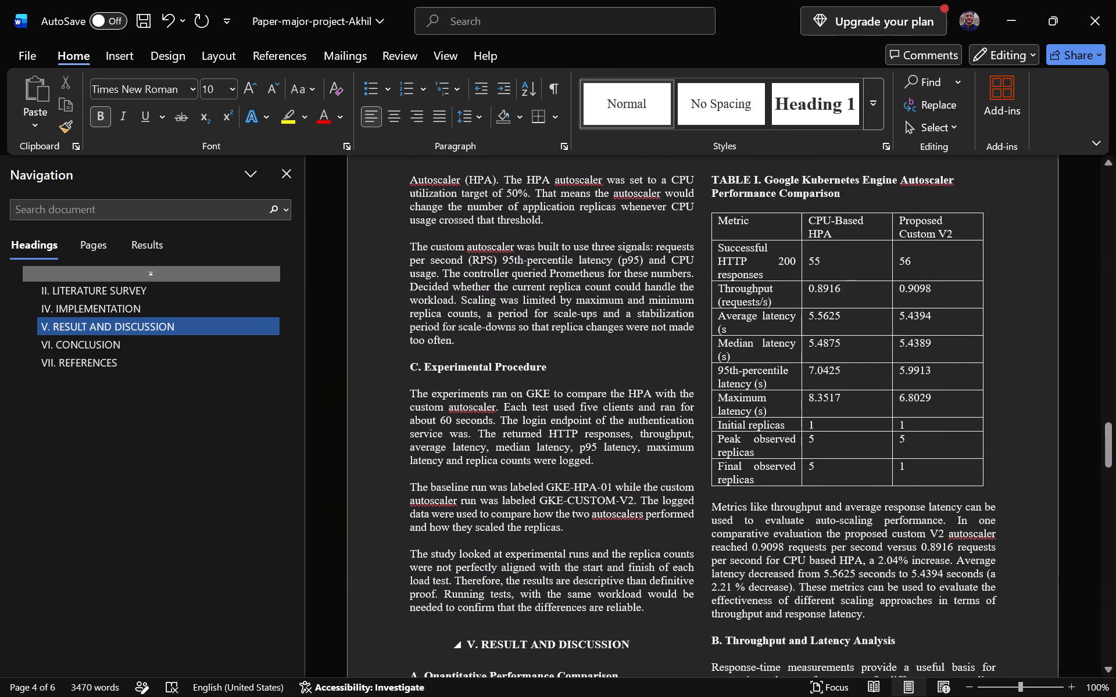
Add a blank line between the throughput chart and its Fig. 5.1 caption.
scroll(663, 611, up, 5)
scroll(672, 595, down, 13)
scroll(700, 515, down, 8)
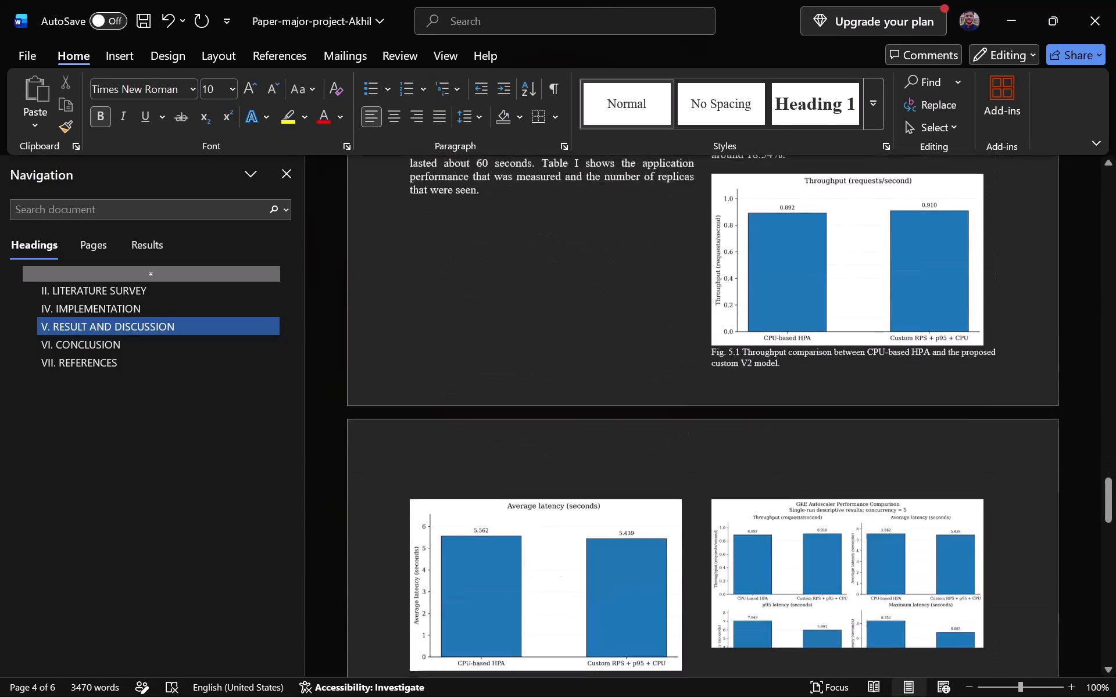
scroll(852, 322, up, 6)
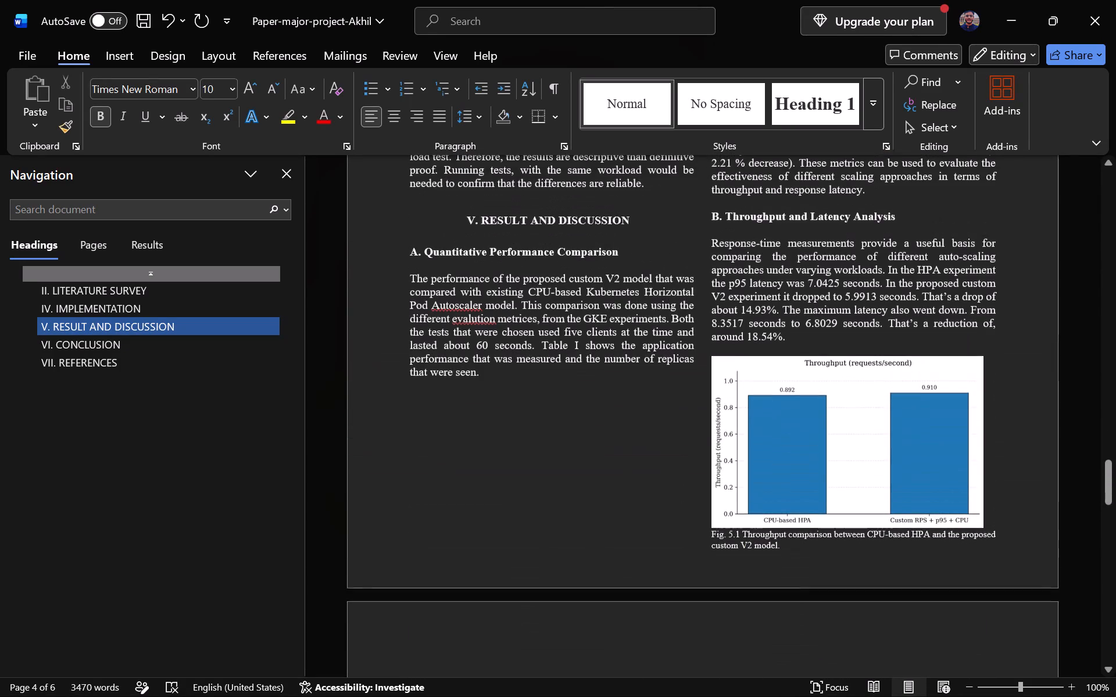
click(1003, 519)
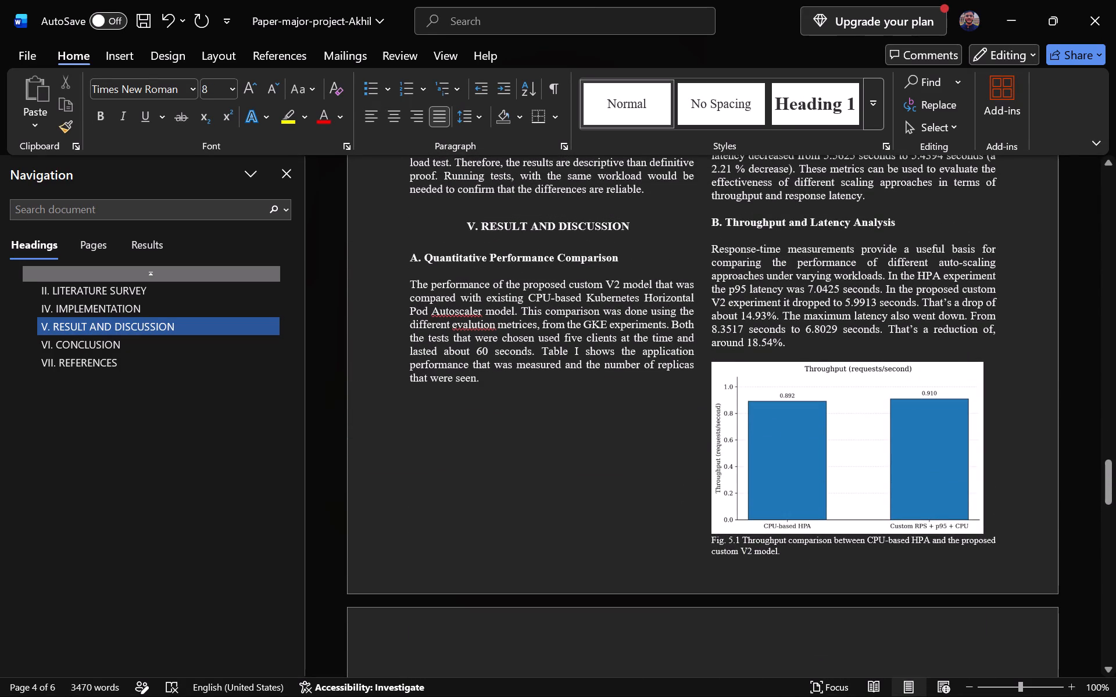
key(Return)
key(Return)
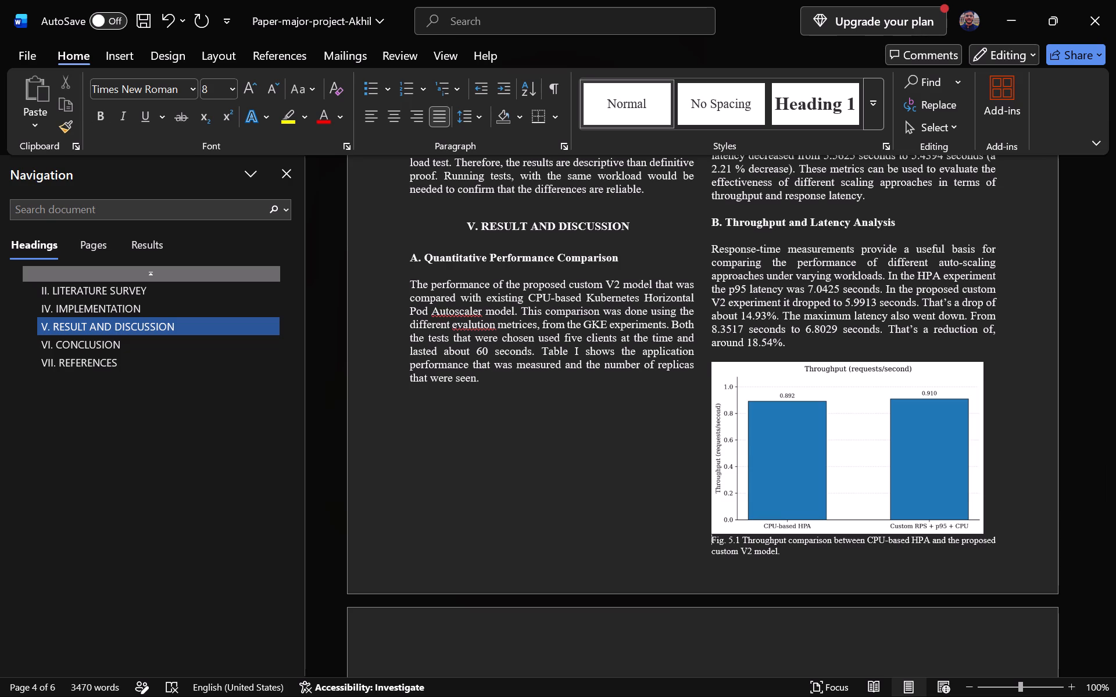
Change "apps" to "applications" in the first sentence of the Conclusion.
scroll(849, 472, down, 4)
scroll(764, 541, down, 2)
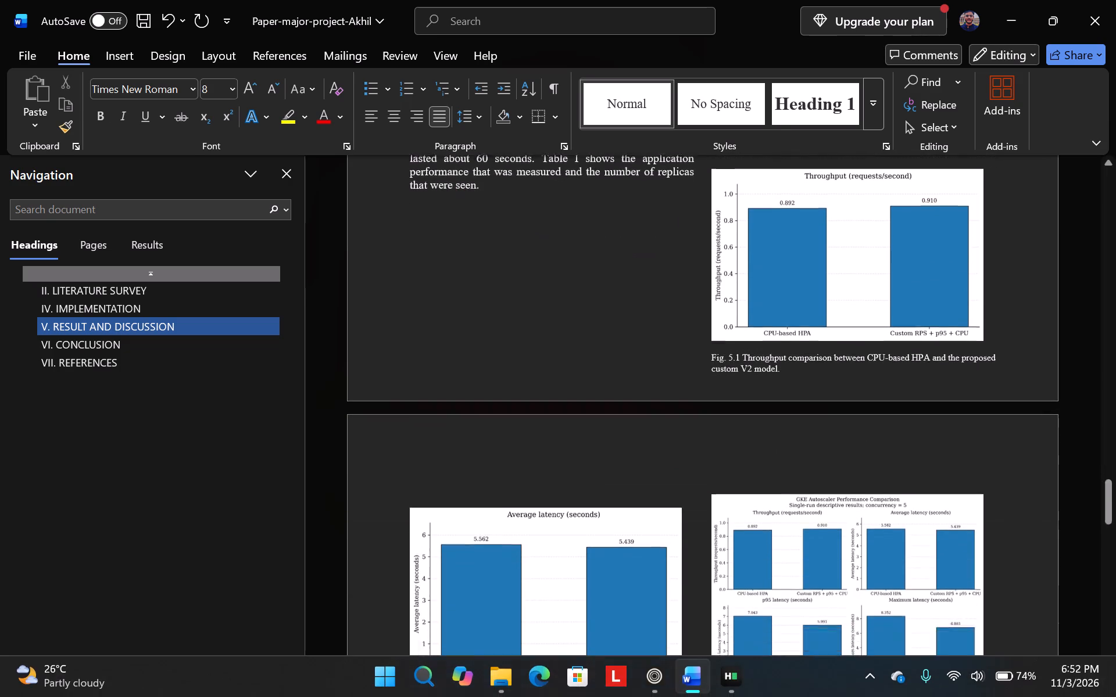
scroll(764, 540, down, 3)
scroll(710, 486, down, 10)
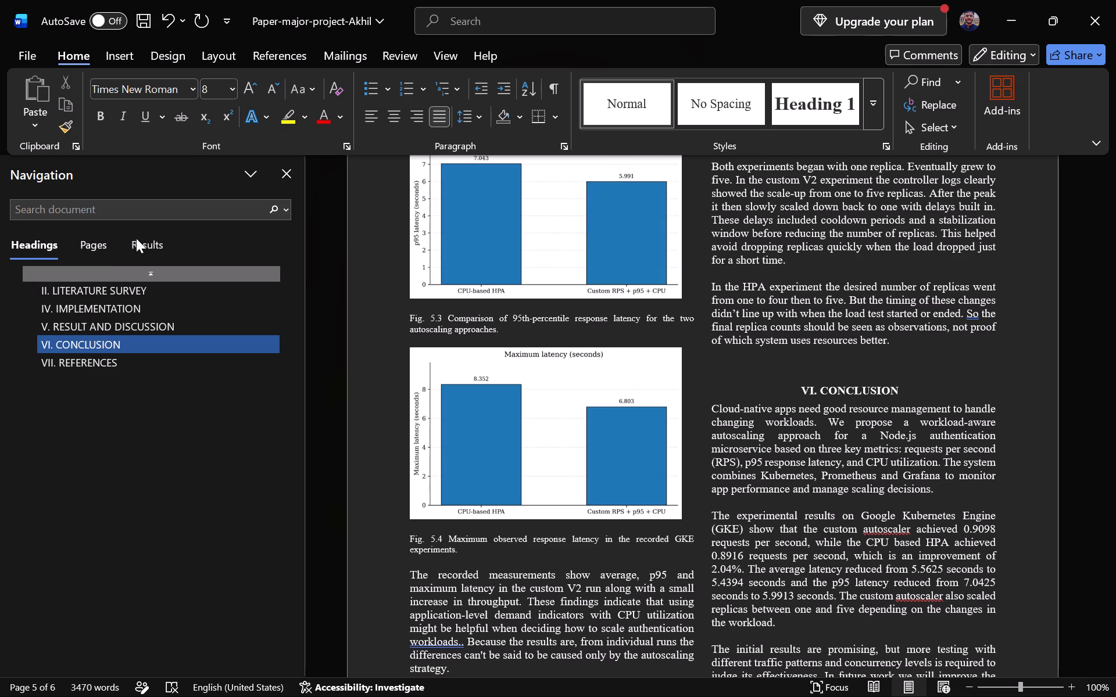
click(793, 408)
key(Right)
key(BackSpace)
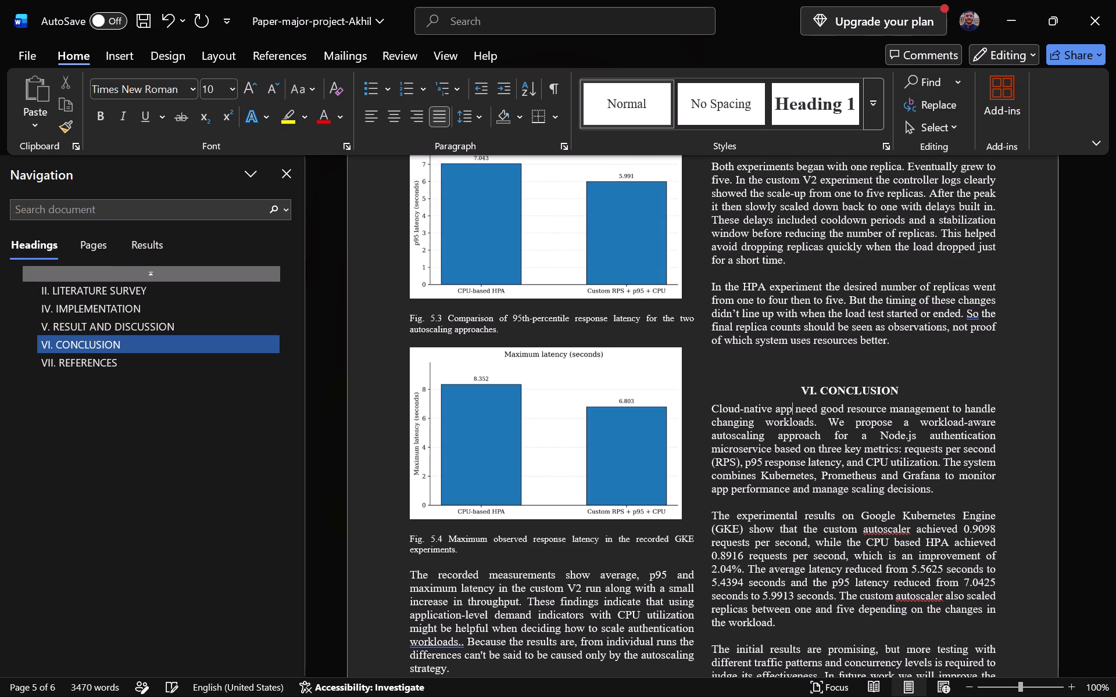
text(lications)
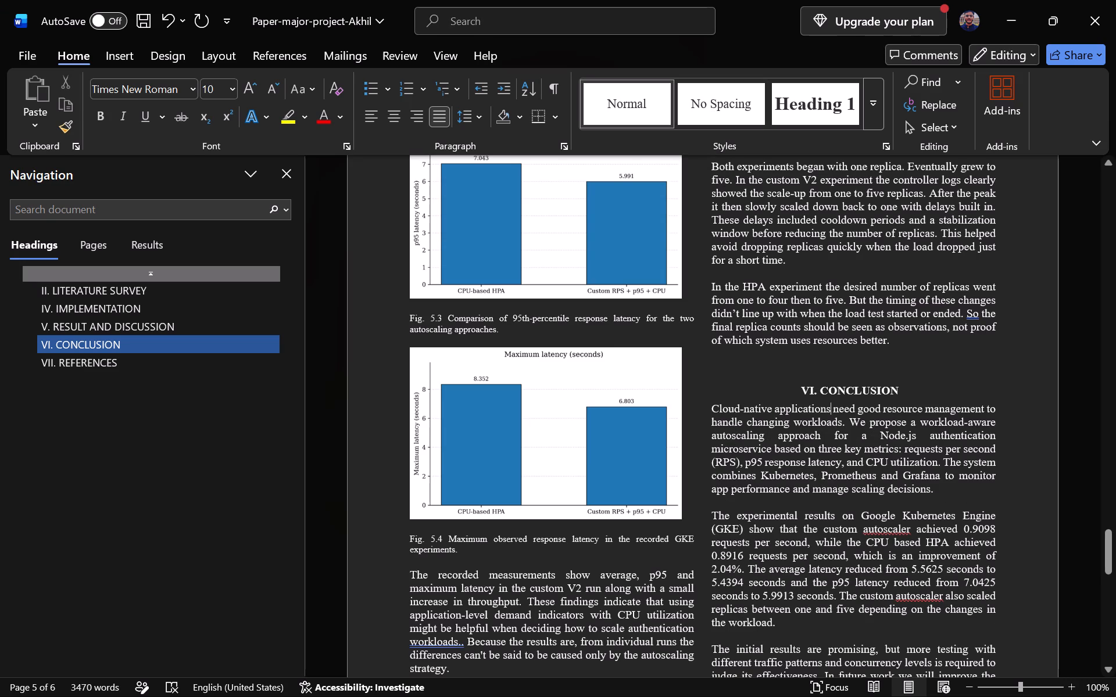
Delete "We propose a" before "workload-aware autoscaling approach" in the Conclusion's second sentence.
click(917, 422)
key(BackSpace)
key(BackSpace)
key(BackSpace)
key(BackSpace)
key(BackSpace)
key(BackSpace)
key(BackSpace)
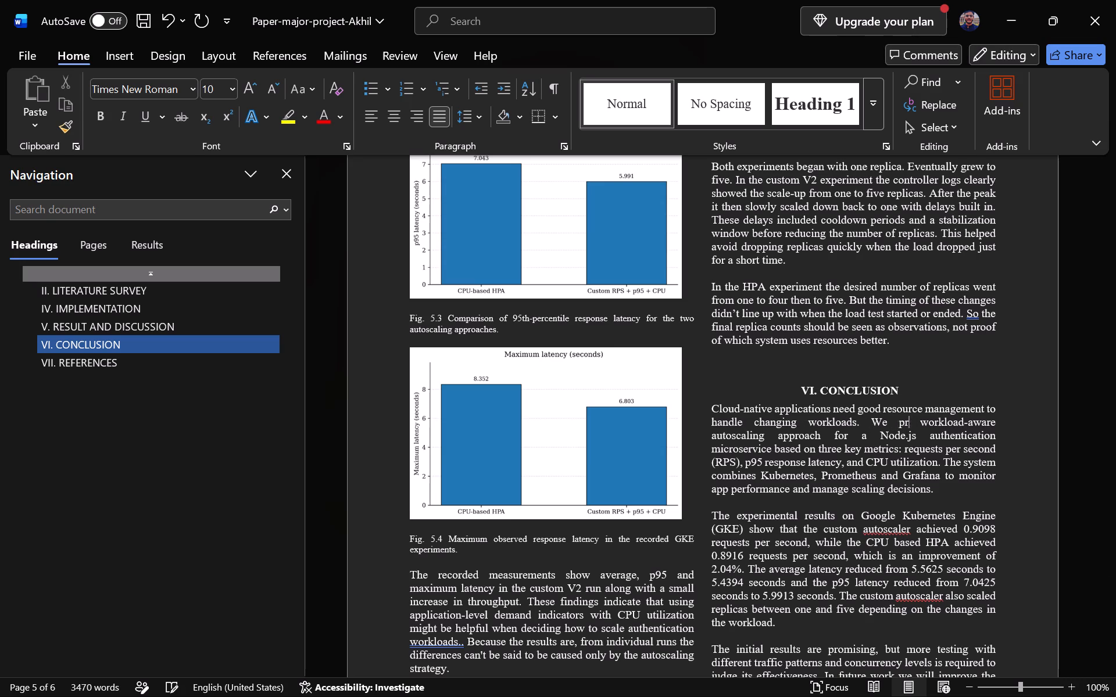
key(BackSpace)
key(BackSpace)
key(BackSpace)
key(BackSpace)
key(BackSpace)
key(BackSpace)
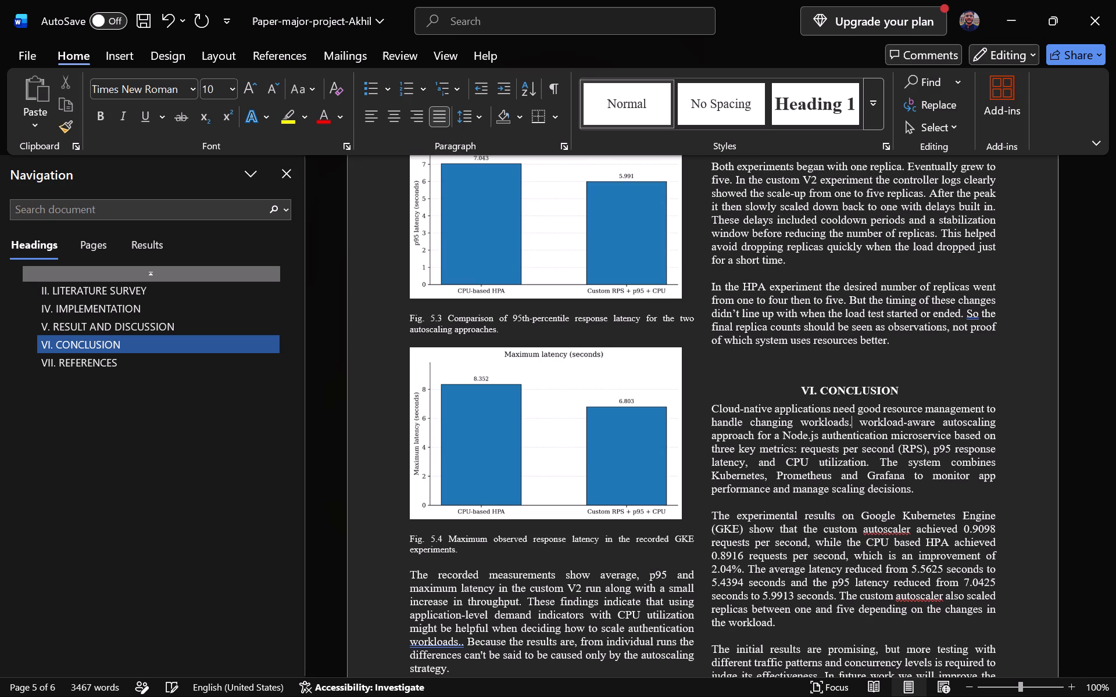
key(Right)
key(BackSpace)
key(space)
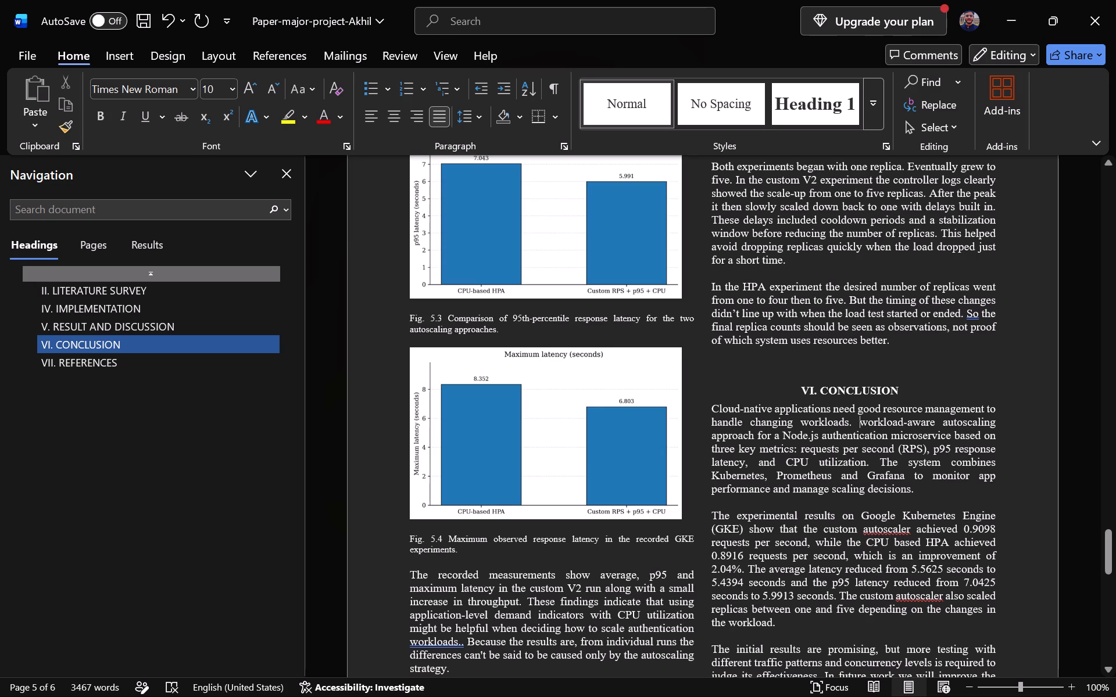
Delete "three key metrics" after "based on" in the same Conclusion sentence, keeping the colon.
click(794, 448)
key(BackSpace)
key(BackSpace)
key(BackSpace)
key(BackSpace)
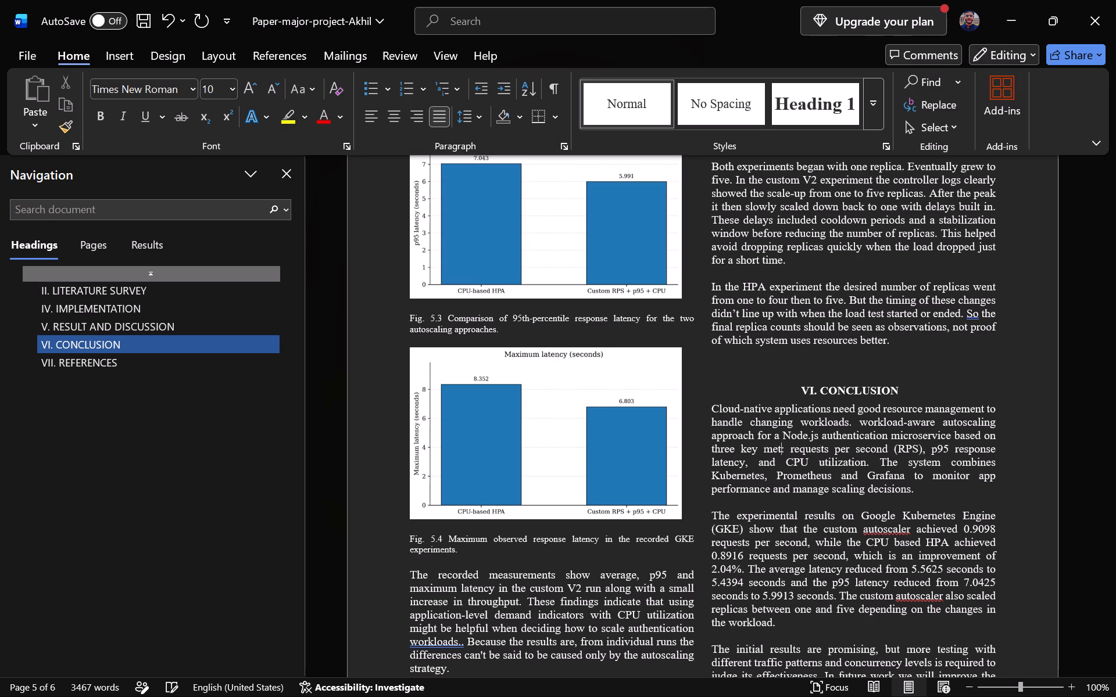
key(BackSpace)
key(BackSpace)
key(BackSpace)
key(BackSpace)
key(BackSpace)
key(BackSpace)
key(BackSpace)
key(BackSpace)
key(BackSpace)
key(BackSpace)
key(BackSpace)
key(BackSpace)
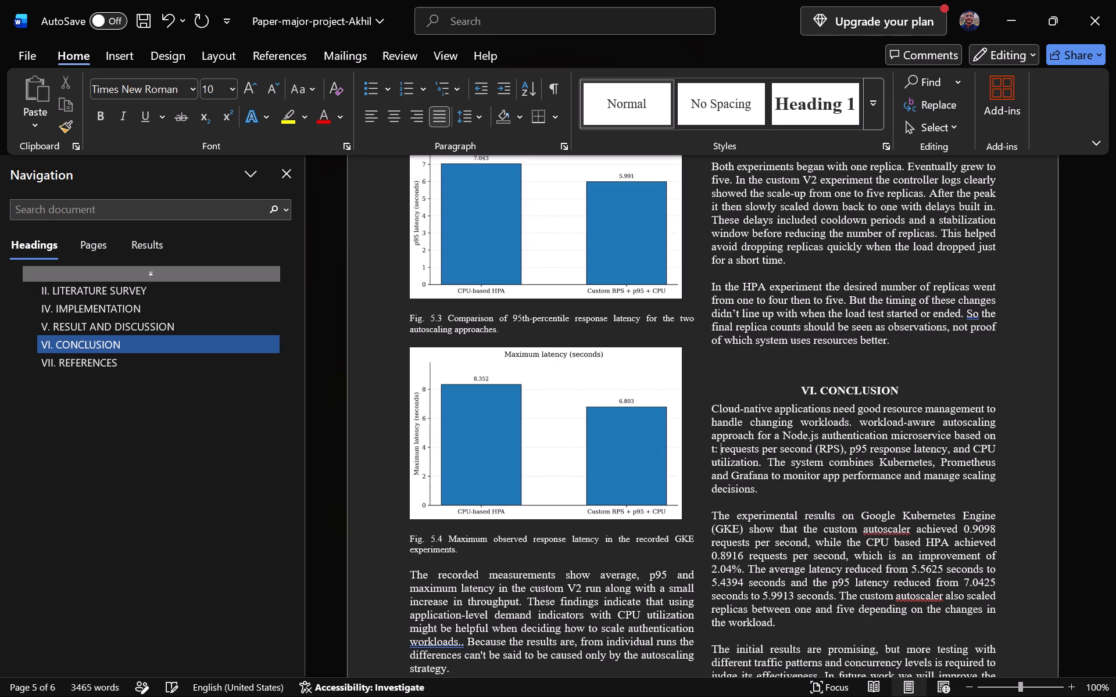
key(BackSpace)
key(BackSpace)
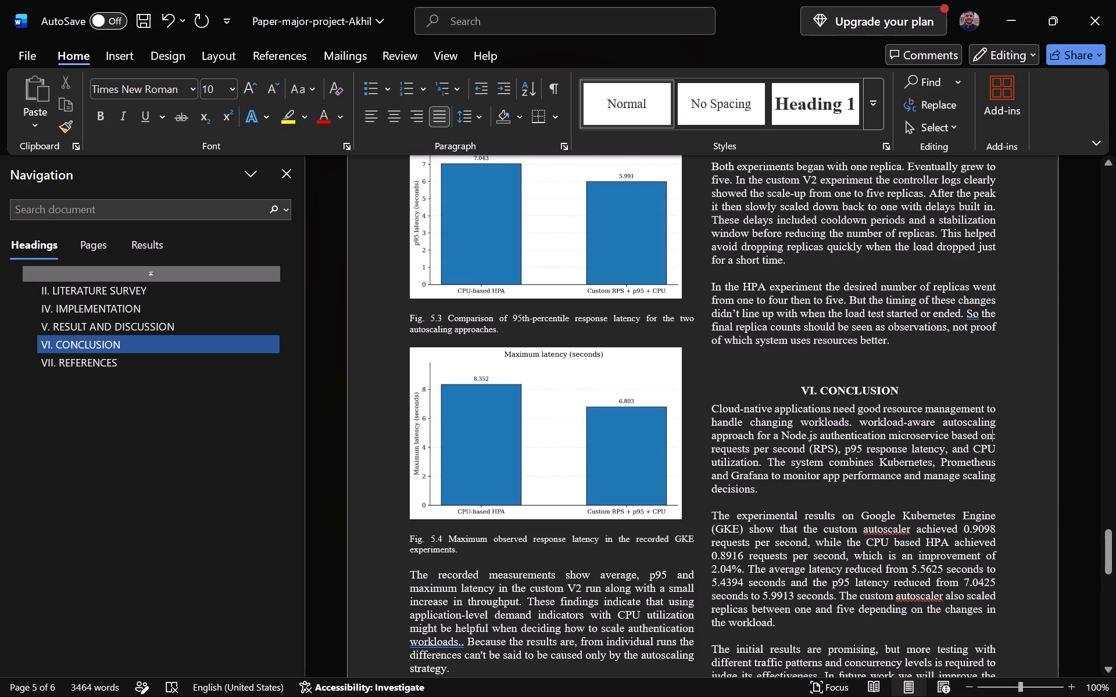
Add "is proposed" after "CPU utilization" at the end of the same Conclusion sentence.
click(759, 463)
key(space)
text(is pro)
text(posed)
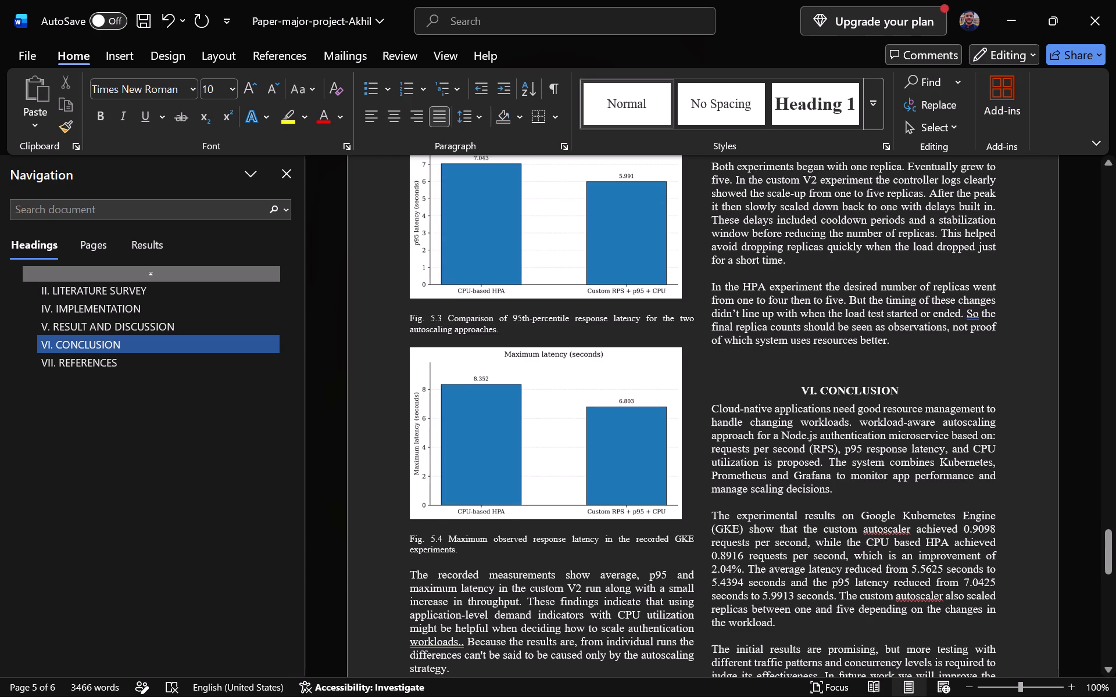
Delete the Conclusion's last paragraph about initial results and future work, beginning "The initial results are promising".
scroll(897, 482, down, 2)
drag(972, 623, 828, 605)
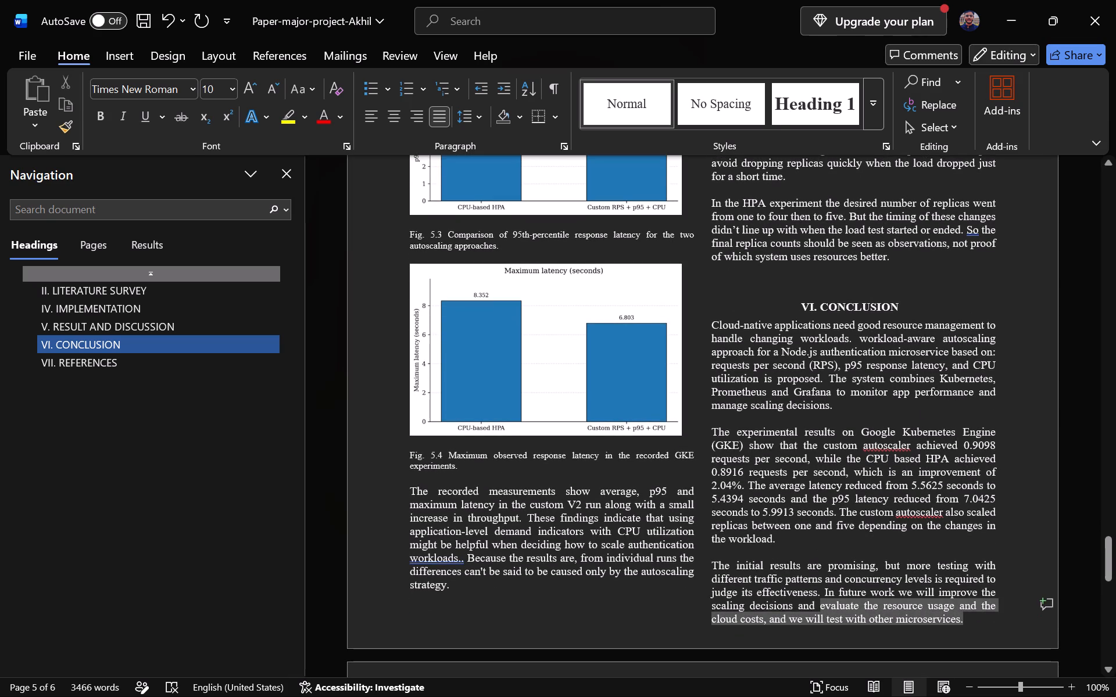
drag(828, 605, 706, 569)
key(BackSpace)
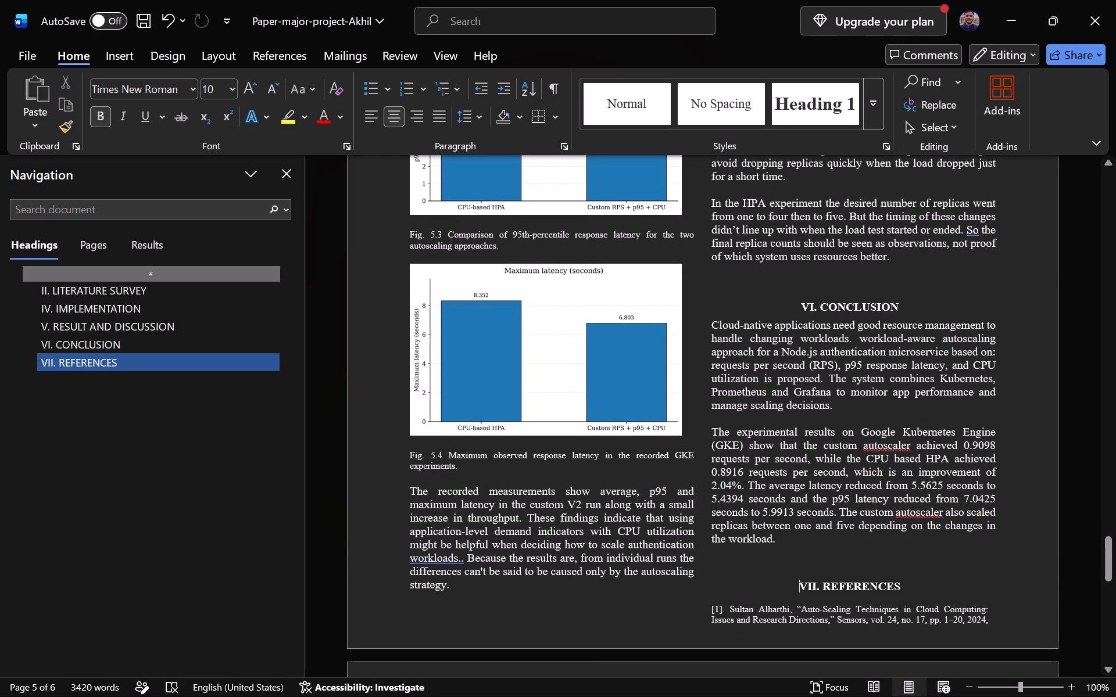
Remove the extra blank line between the end of the Conclusion and the "VII. REFERENCES" heading.
scroll(822, 534, down, 5)
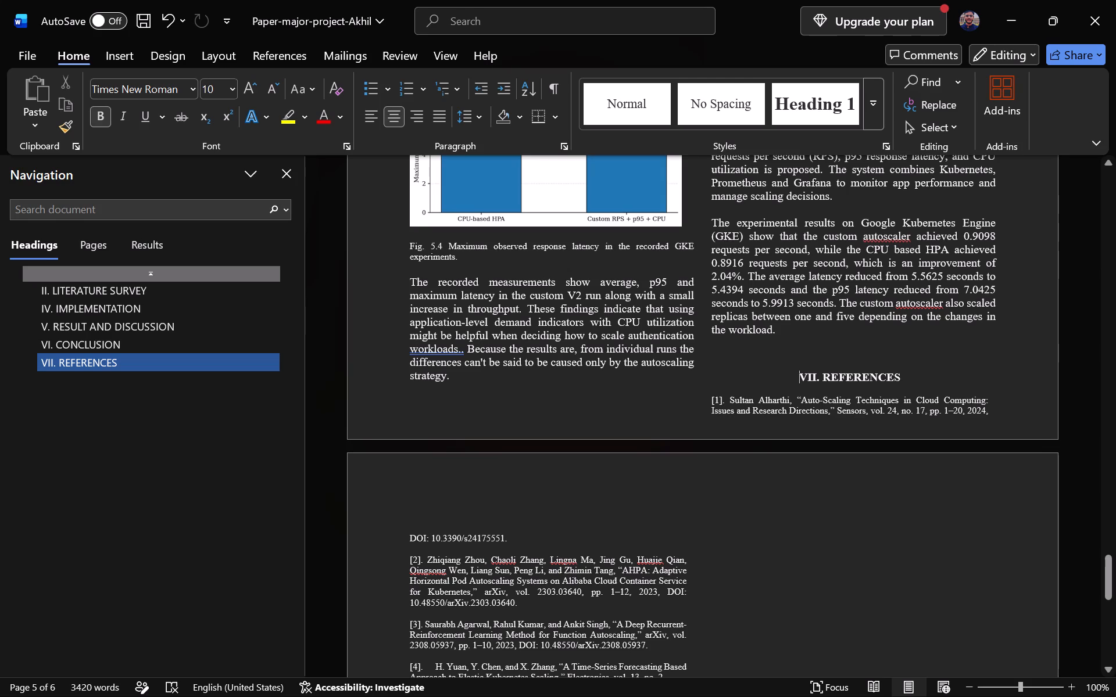
click(778, 358)
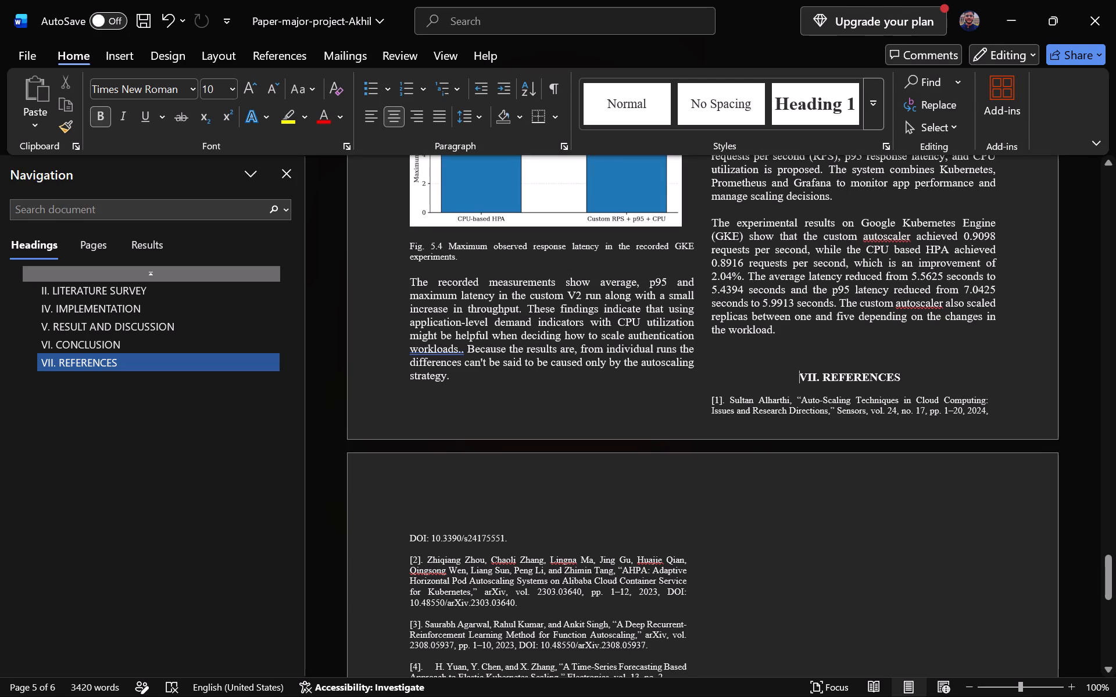
click(782, 356)
click(782, 339)
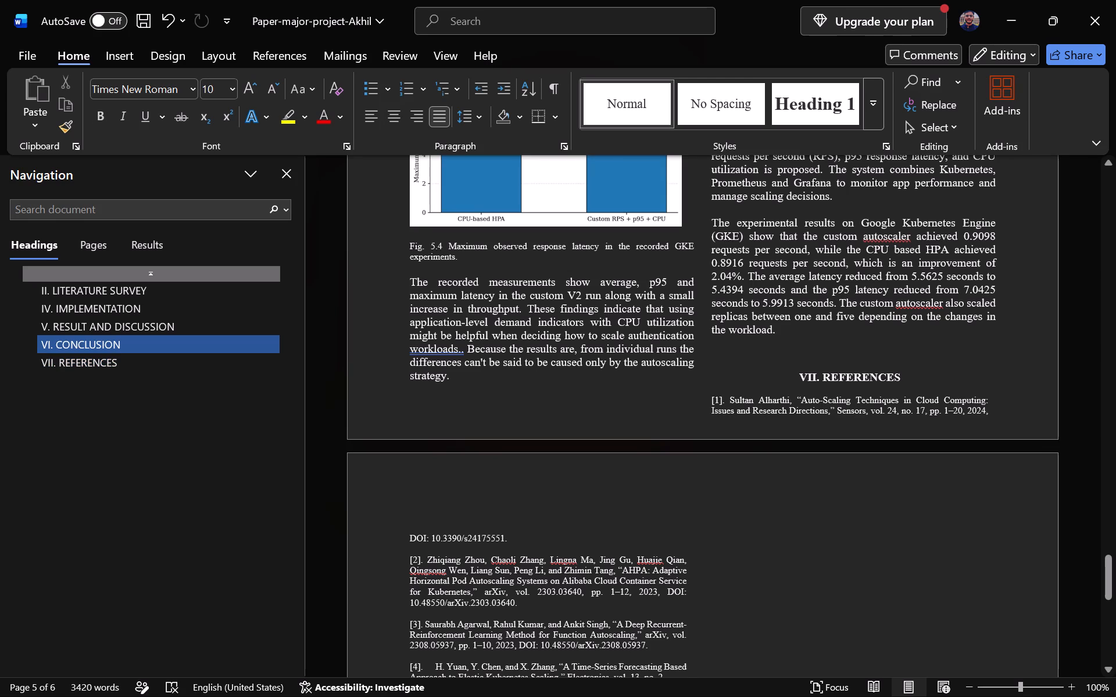
key(BackSpace)
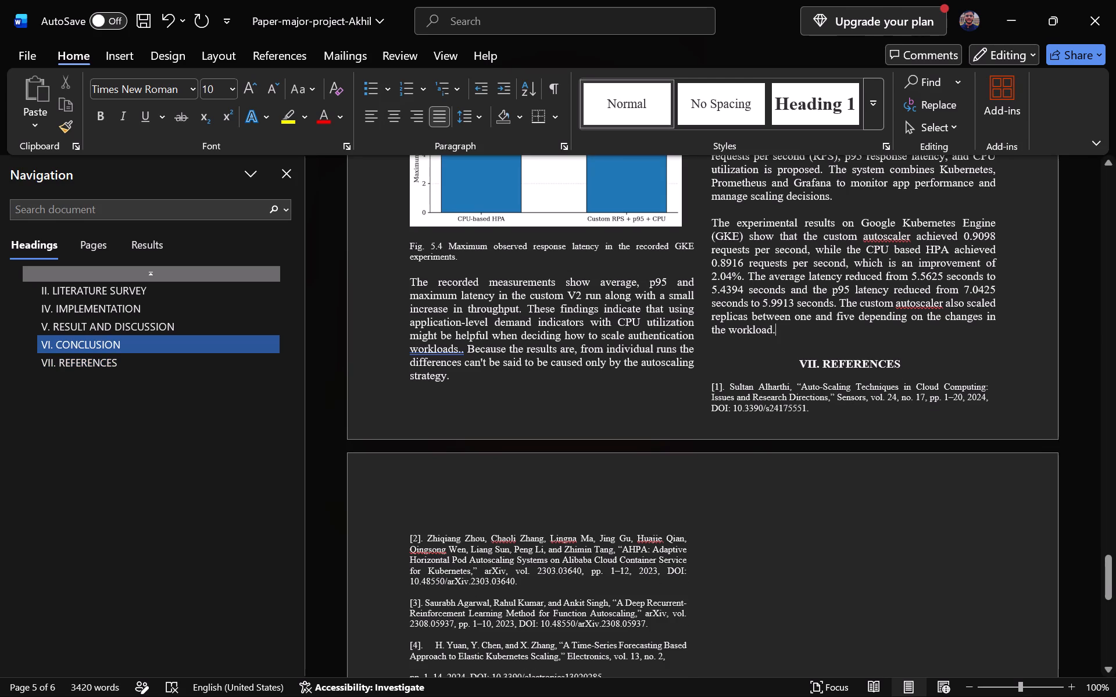
Review the whole paper's layout and spacing, from the end of the references back to the title and abstract.
scroll(884, 509, down, 17)
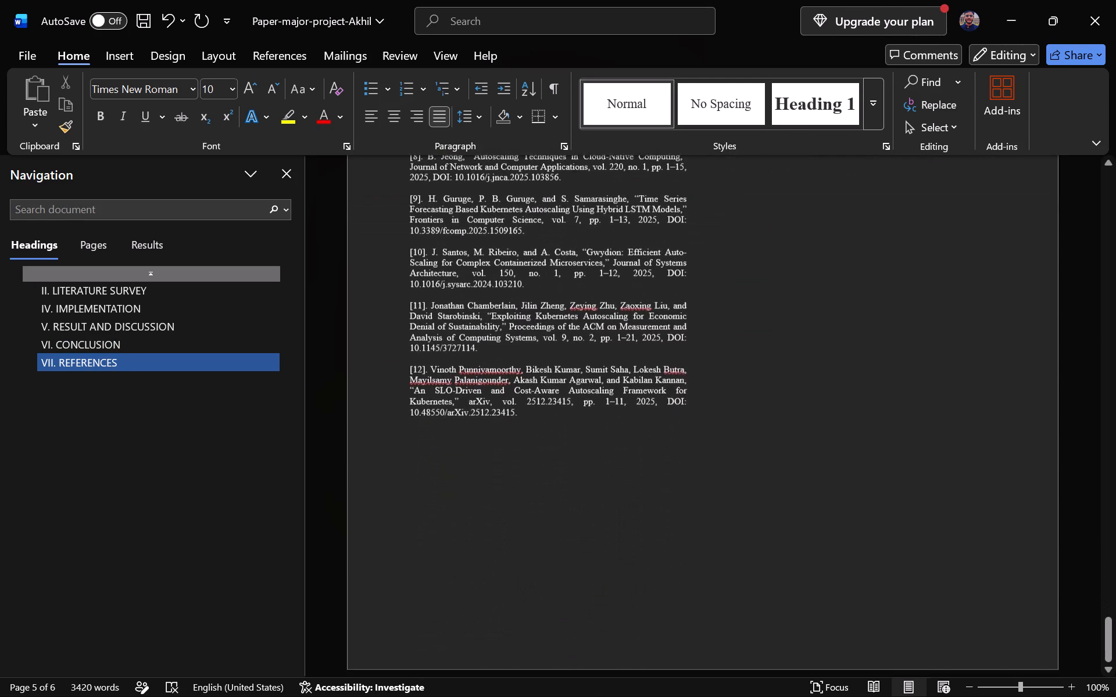
scroll(887, 516, up, 12)
scroll(891, 513, up, 20)
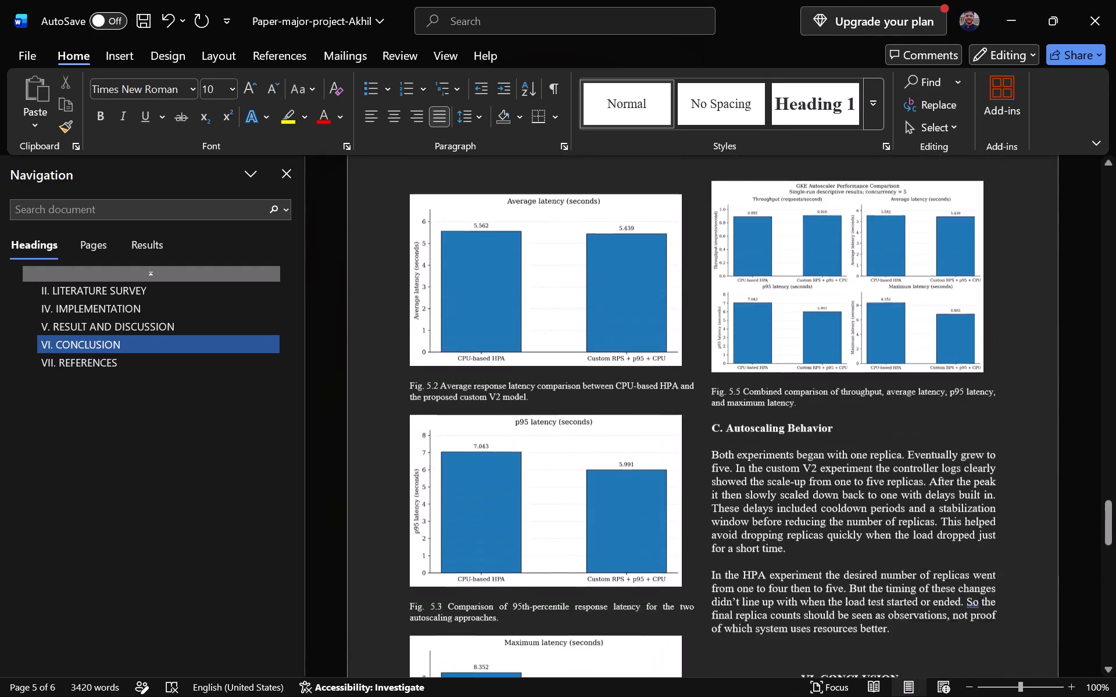
scroll(892, 512, up, 19)
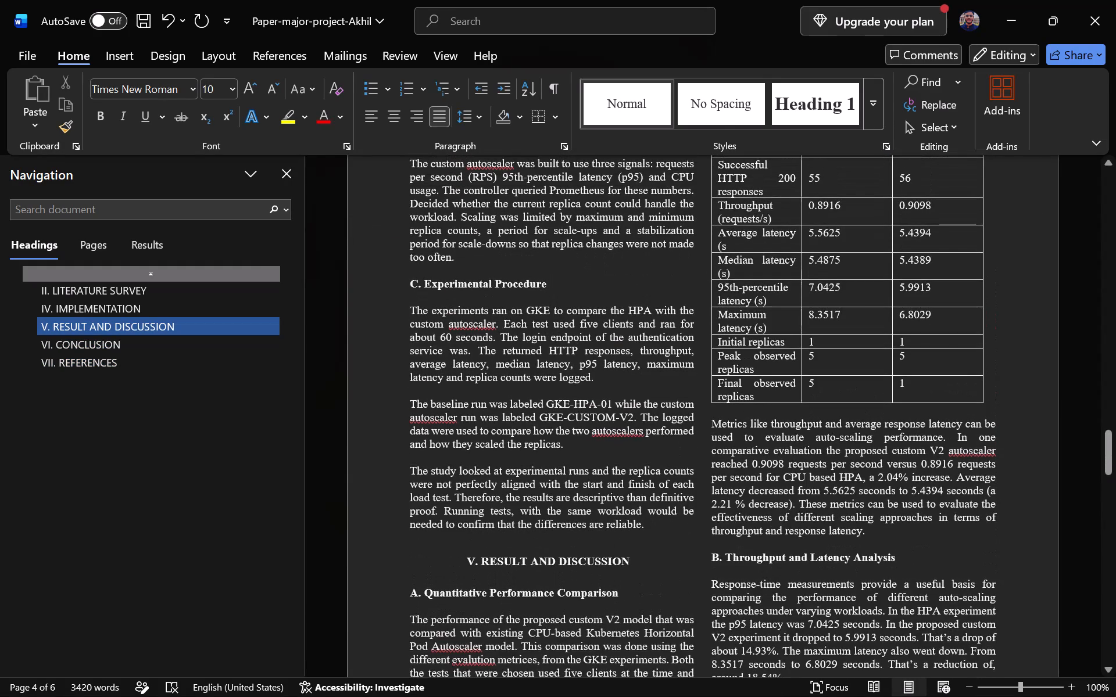
scroll(892, 512, up, 18)
scroll(884, 508, up, 9)
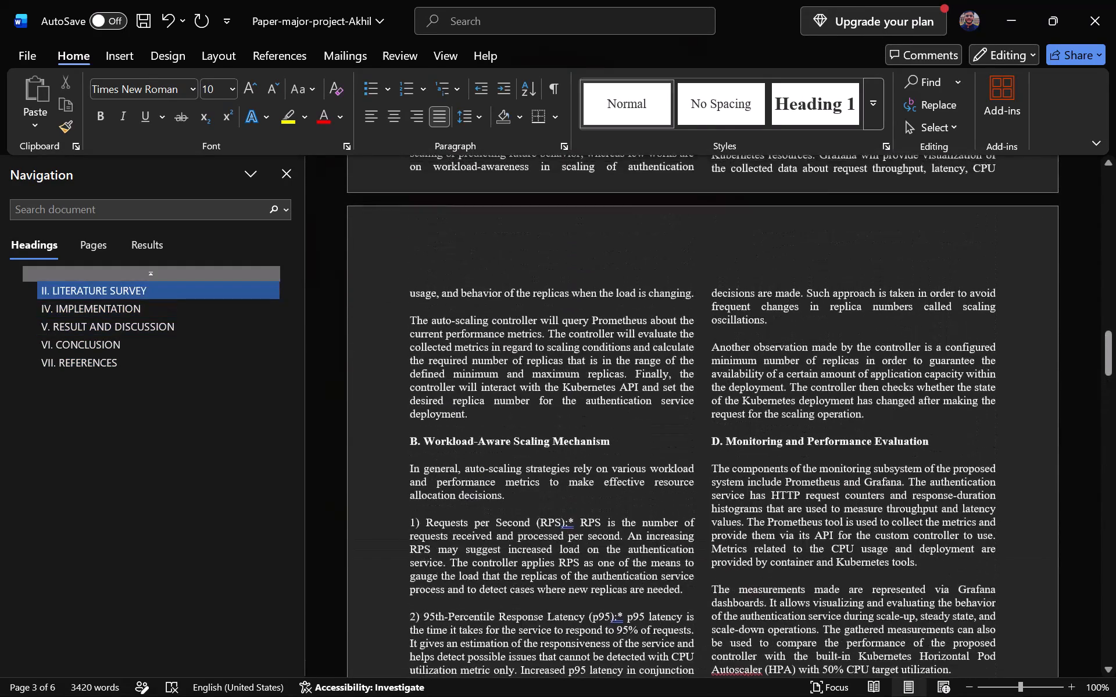
scroll(884, 508, up, 15)
scroll(884, 508, up, 10)
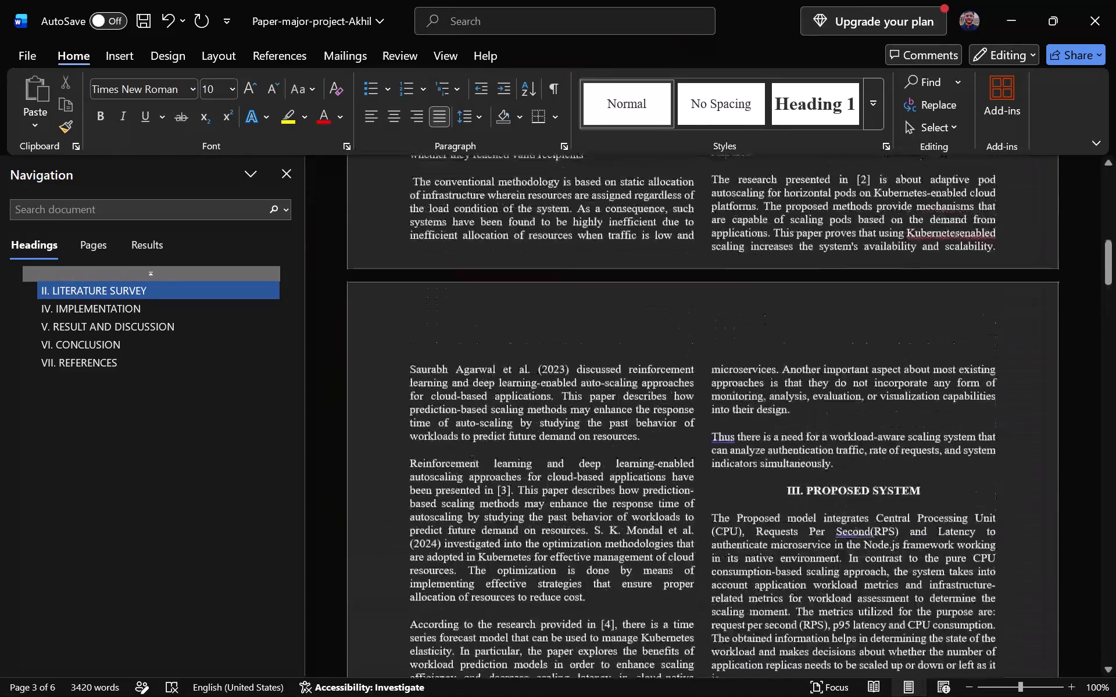
scroll(884, 508, up, 19)
scroll(884, 508, up, 9)
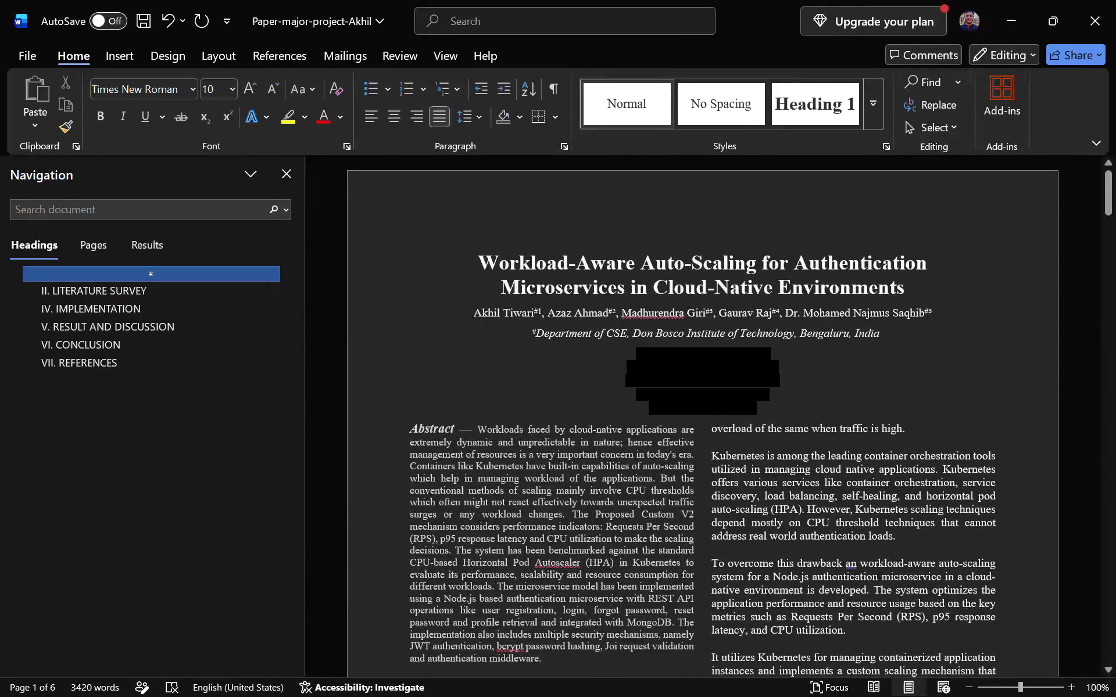
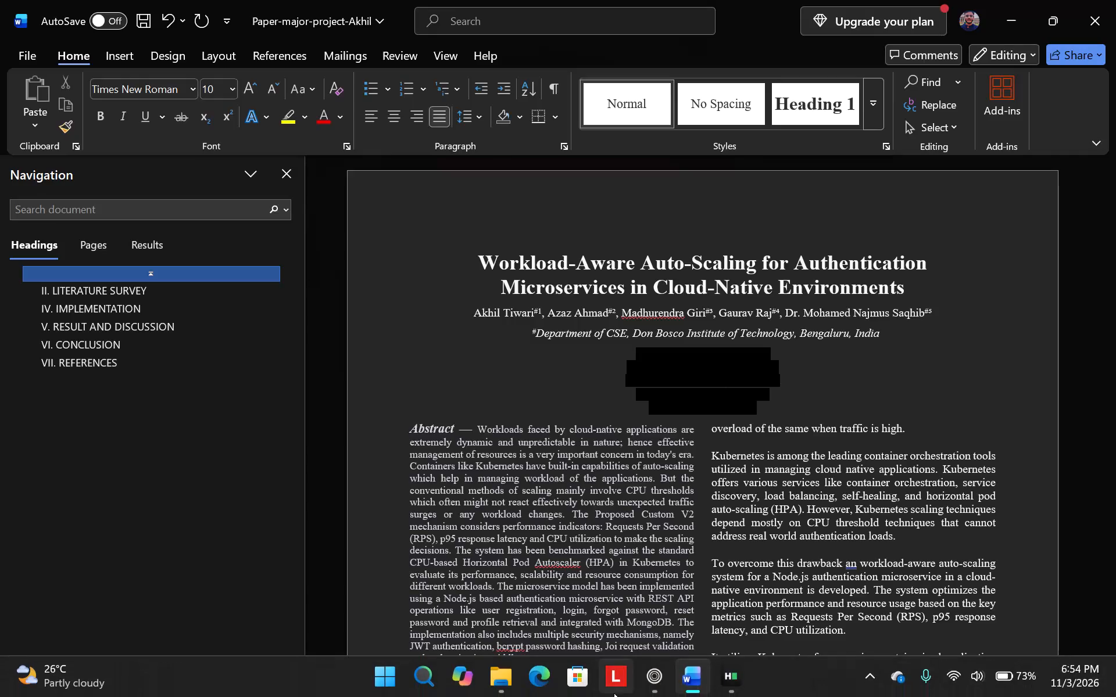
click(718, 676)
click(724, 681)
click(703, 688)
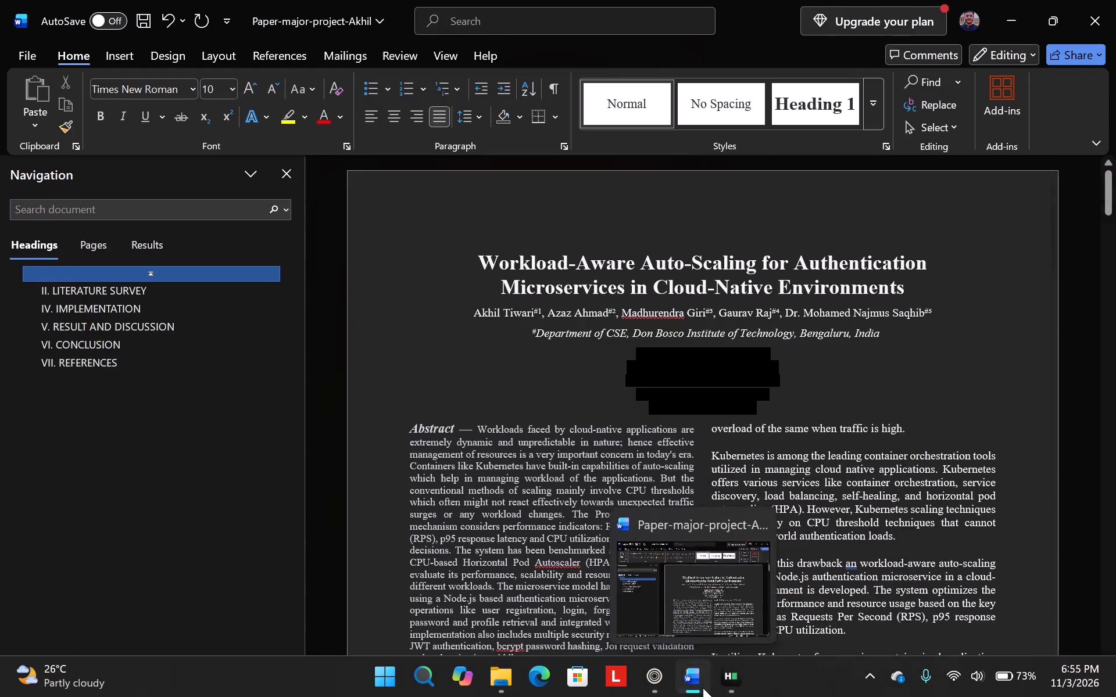
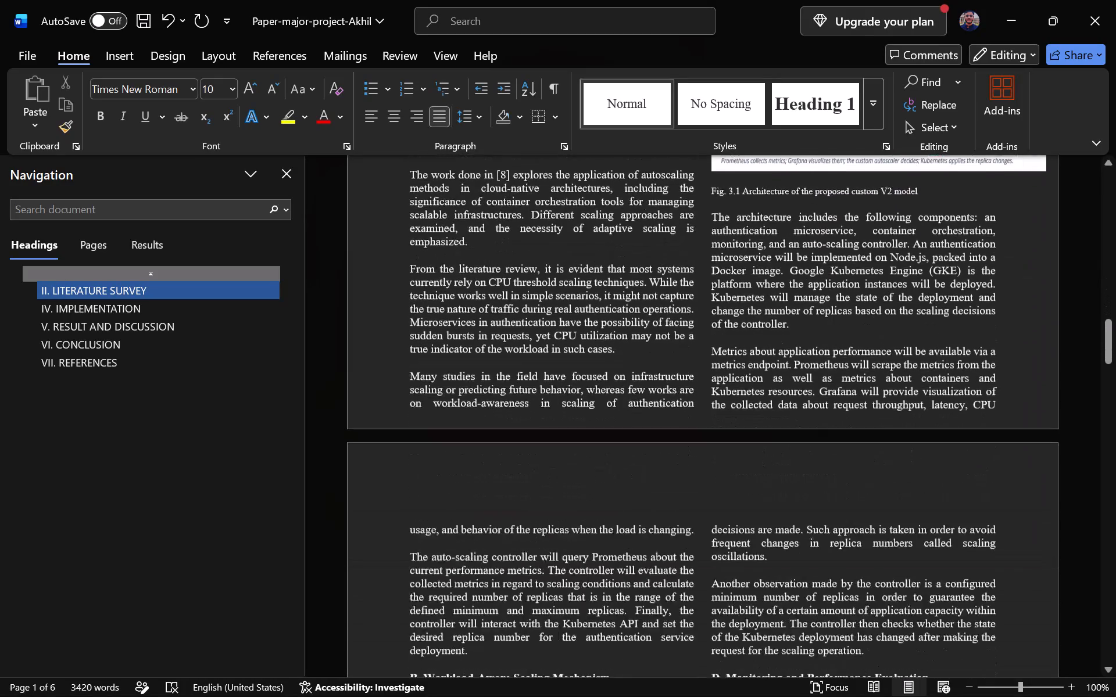
Review the rest of the paper from the proposed architecture through the results and conclusion to the end of the references.
scroll(996, 503, down, 17)
scroll(1008, 448, down, 10)
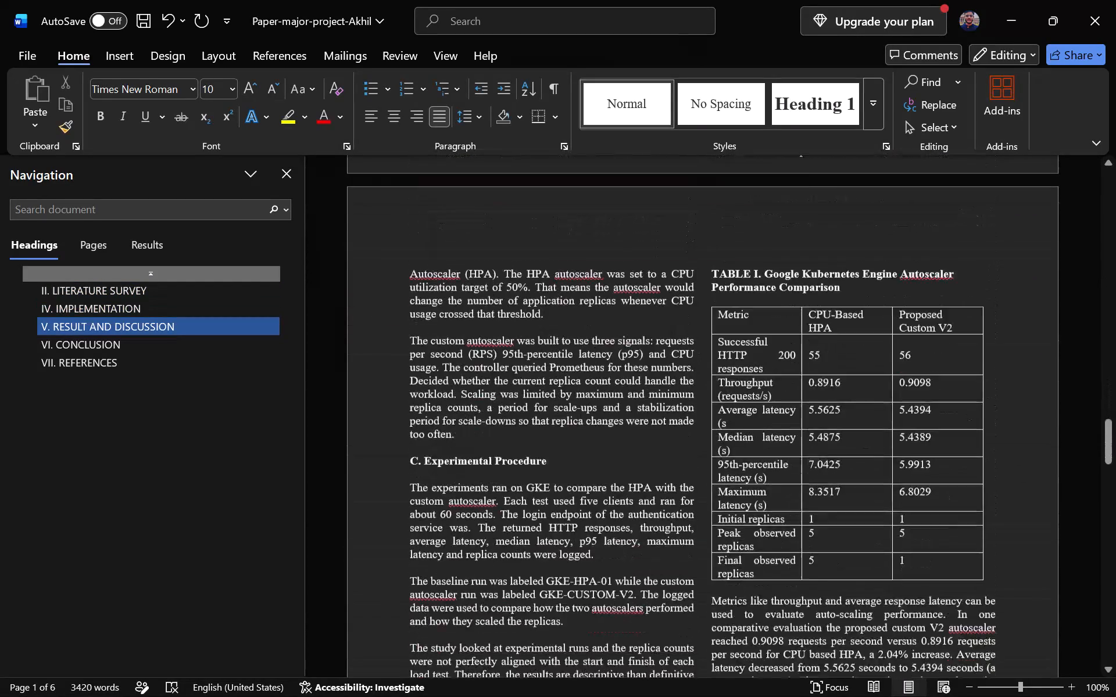
scroll(1008, 434, down, 13)
scroll(1007, 425, down, 20)
scroll(1007, 425, down, 14)
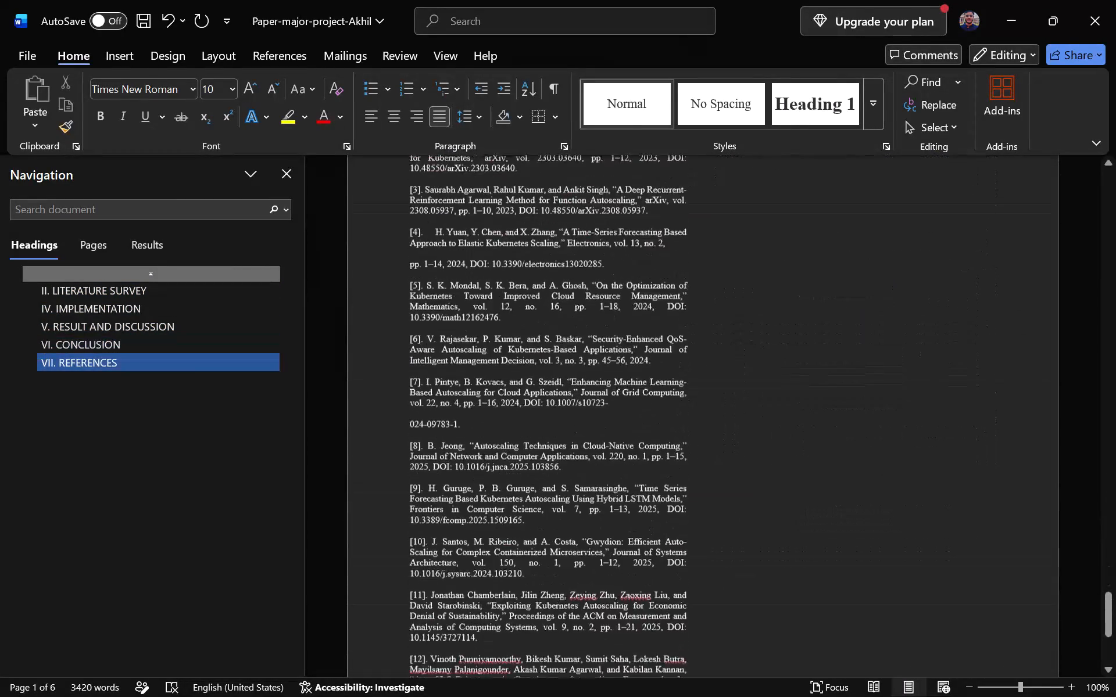
scroll(993, 441, down, 10)
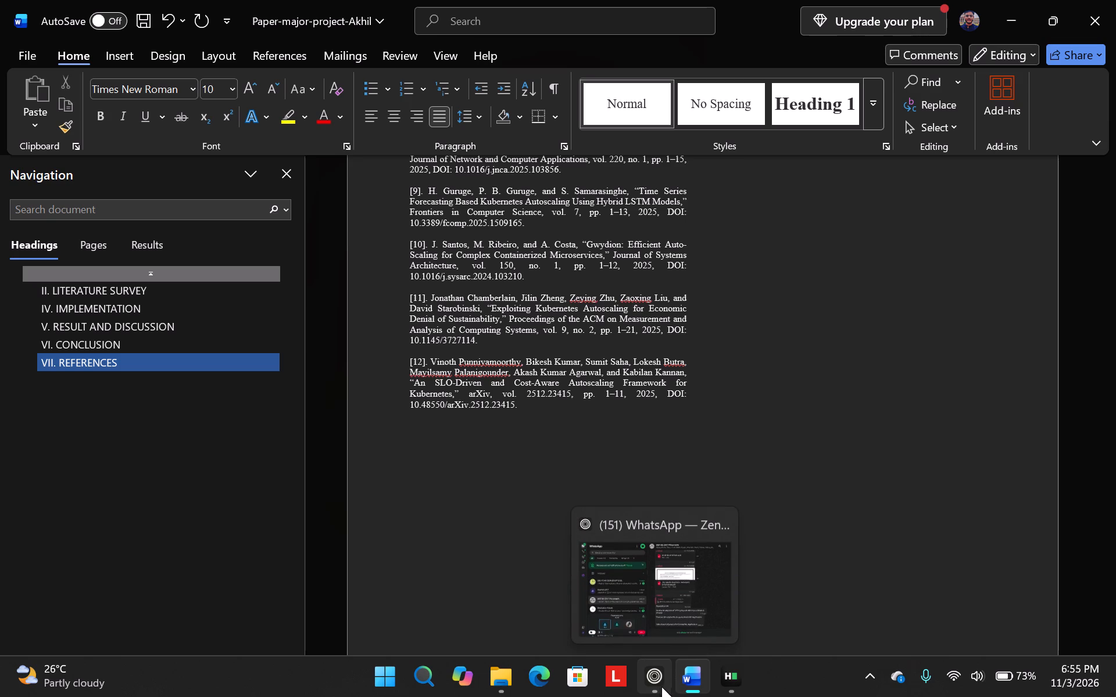
Switch to File Explorer, check the Major project folder and open the Downloads folder to browse its files.
click(505, 674)
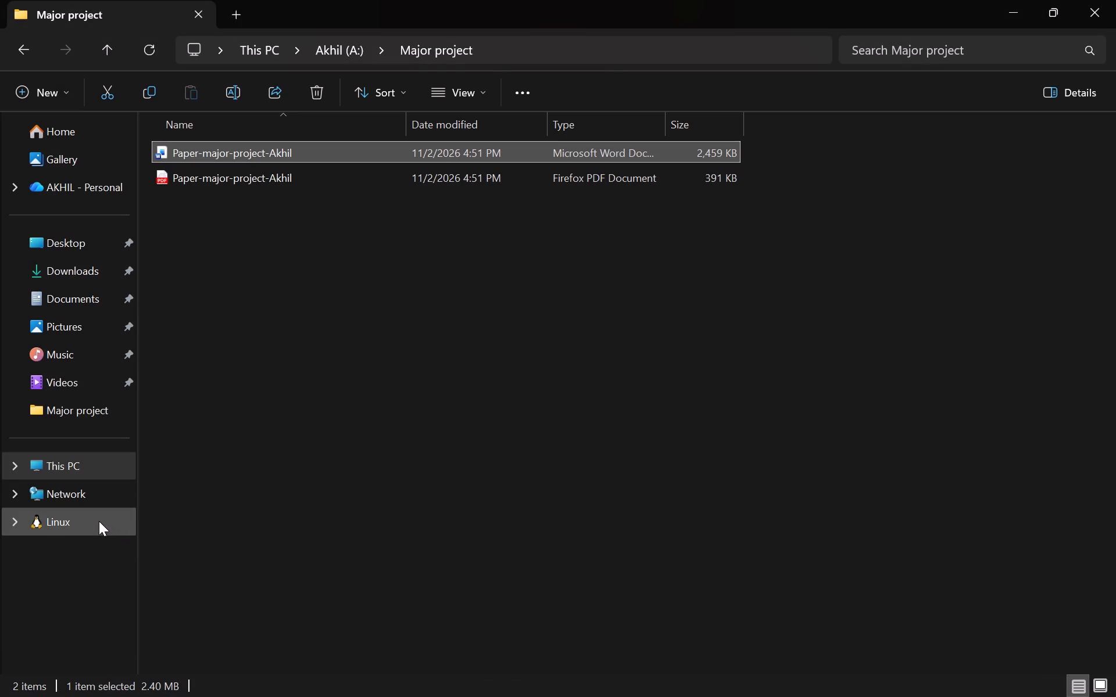
click(94, 406)
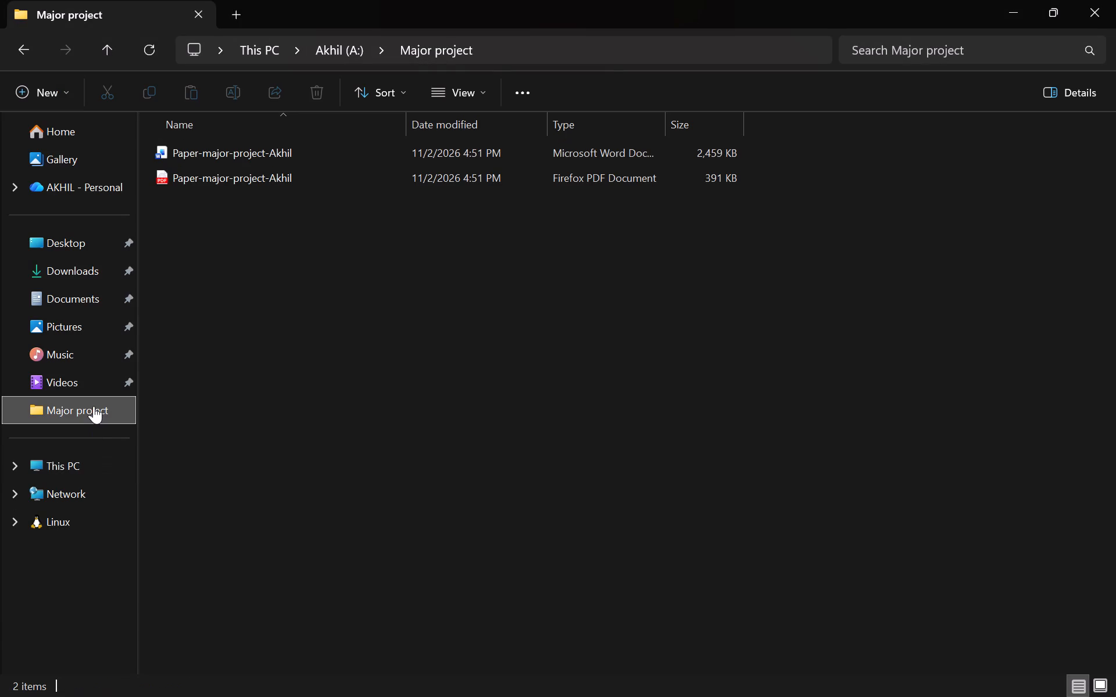
click(106, 271)
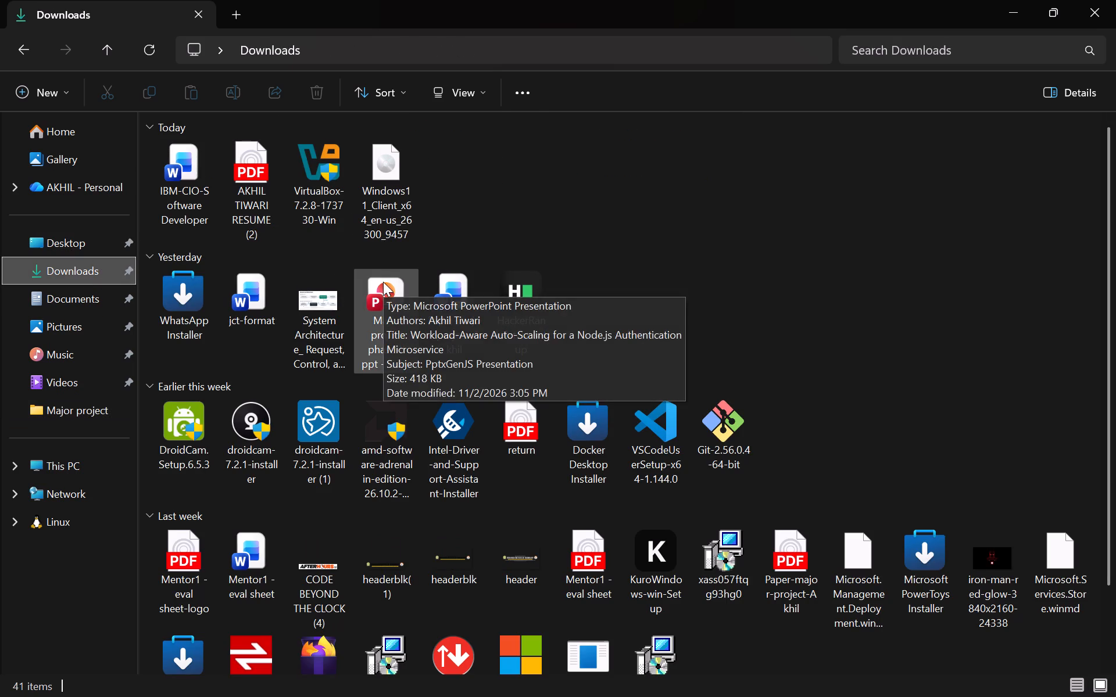
Open the Major project phase-II ppt copy from Downloads, examine its slides through to the closing and references slides, and close the presentation.
double_click(384, 350)
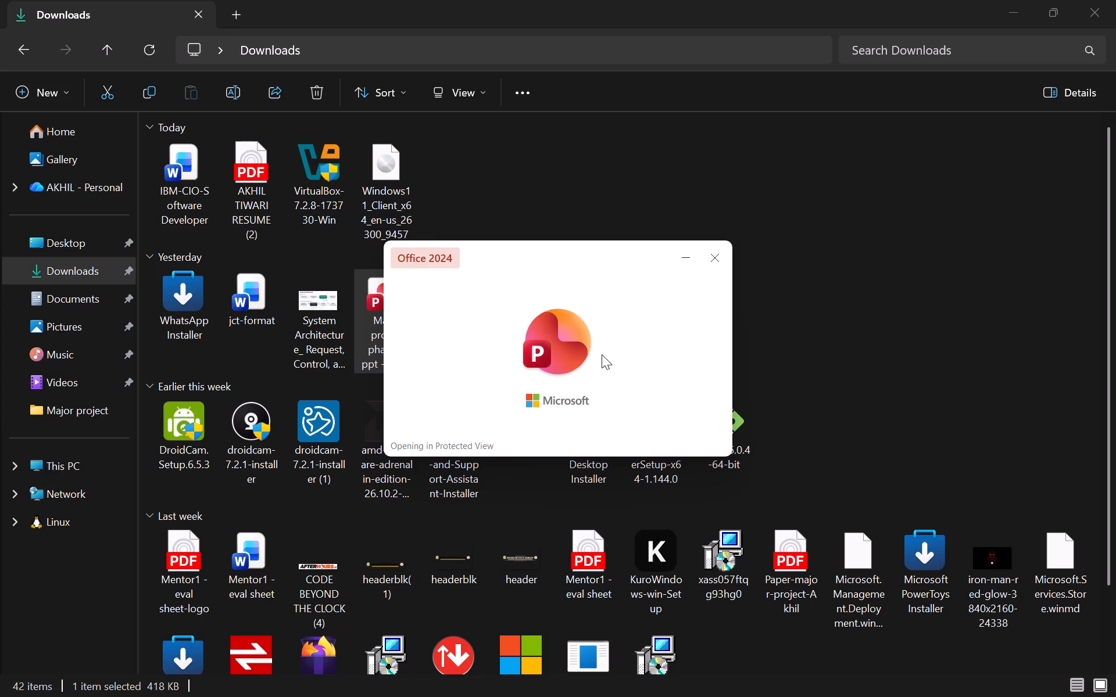
scroll(591, 317, down, 8)
scroll(160, 466, down, 6)
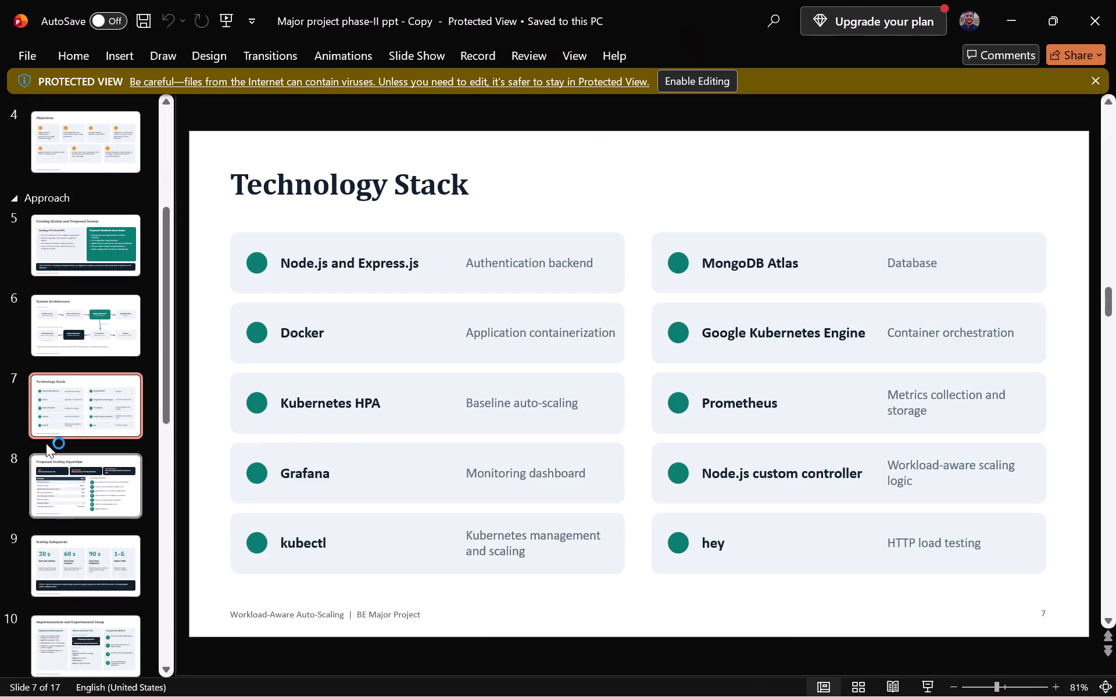
scroll(46, 443, down, 13)
scroll(78, 401, down, 13)
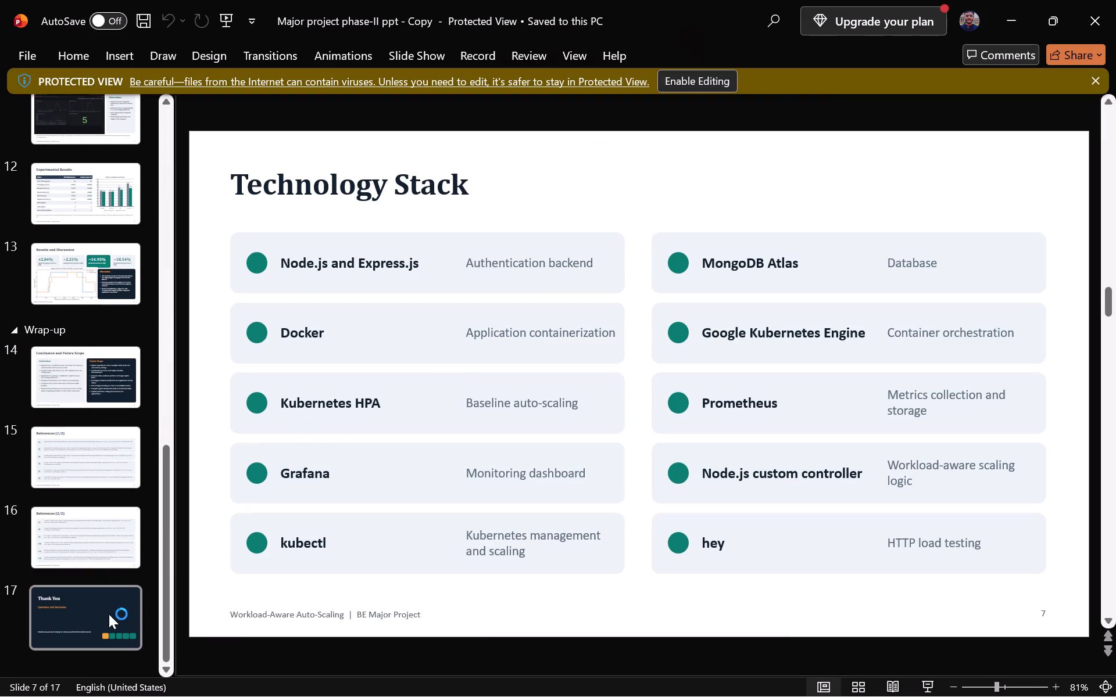
click(109, 614)
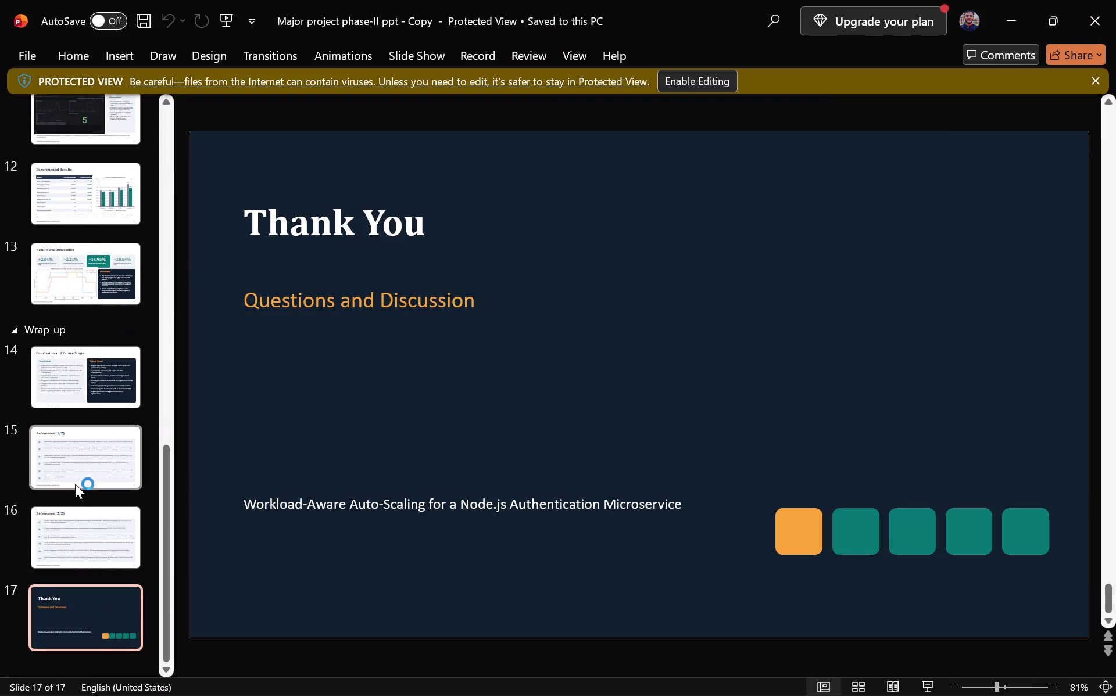
click(81, 526)
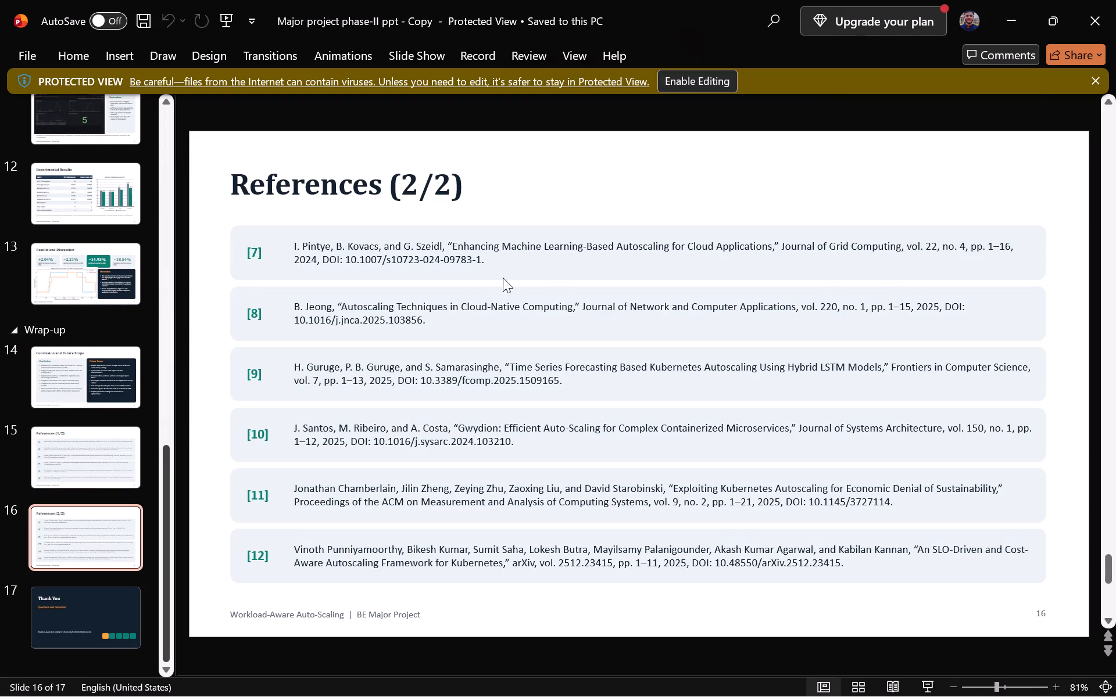
scroll(469, 286, up, 1)
click(1093, 8)
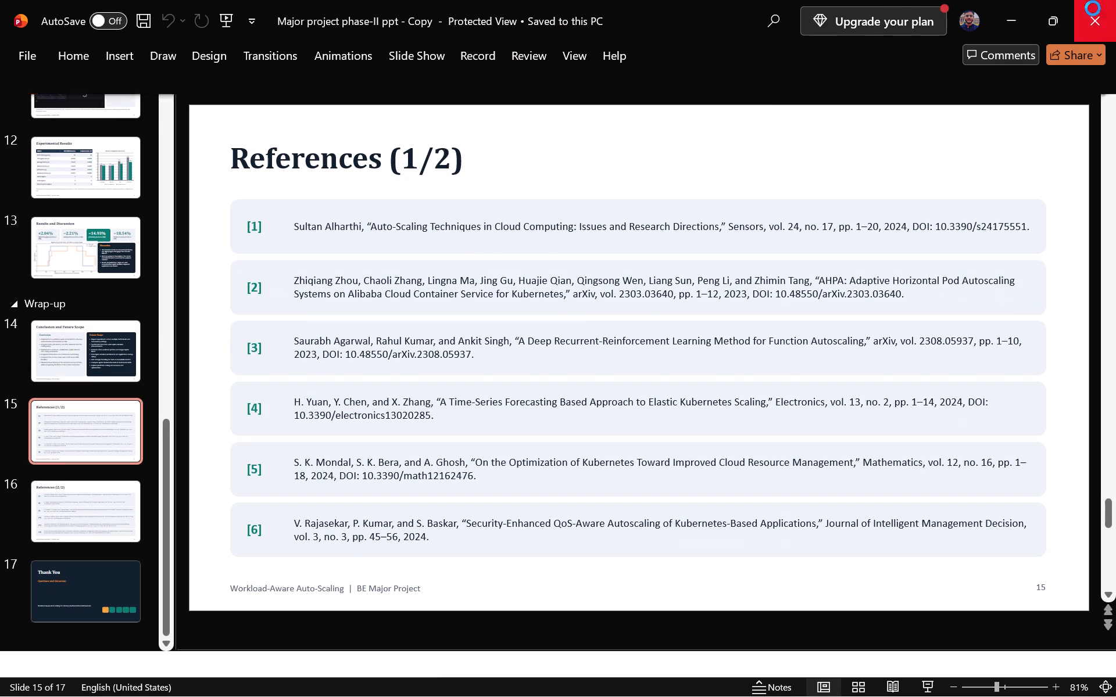